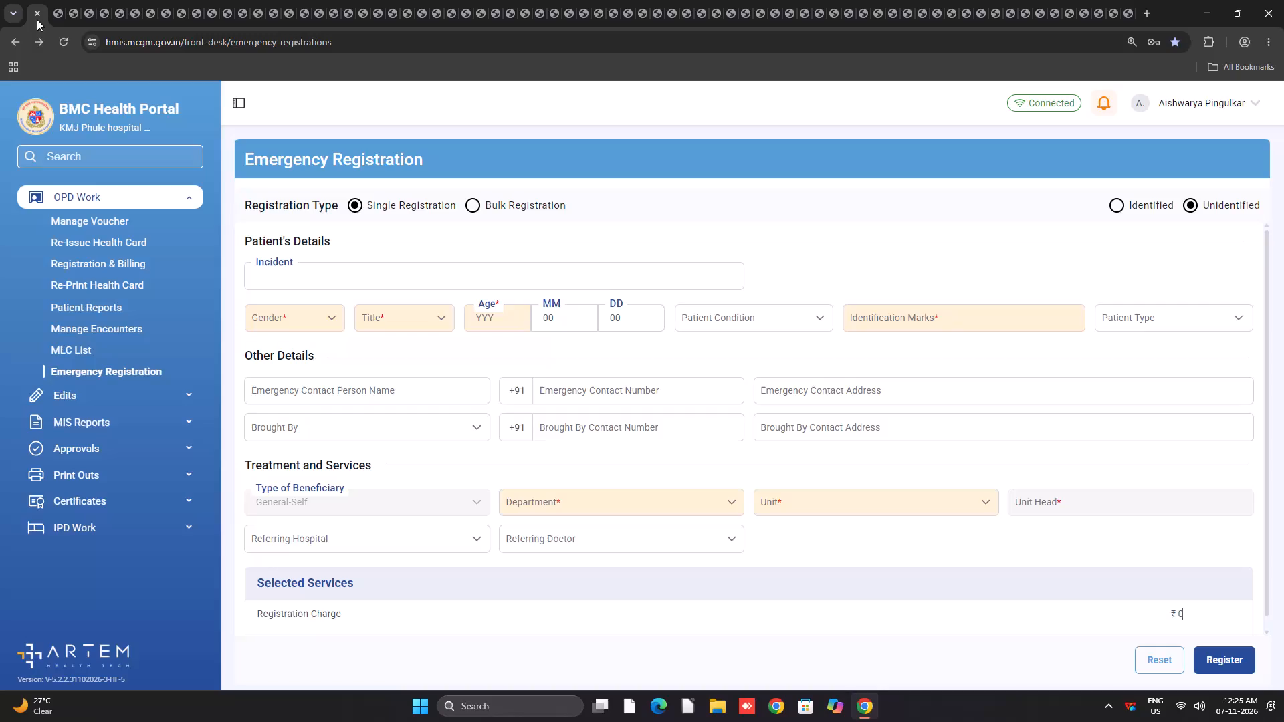
Generate the service-wise Daily Income Report for all services with paid receipts, from 06/11/2026 00:00 to 06/11/2026 23:59.
left_click(96, 417)
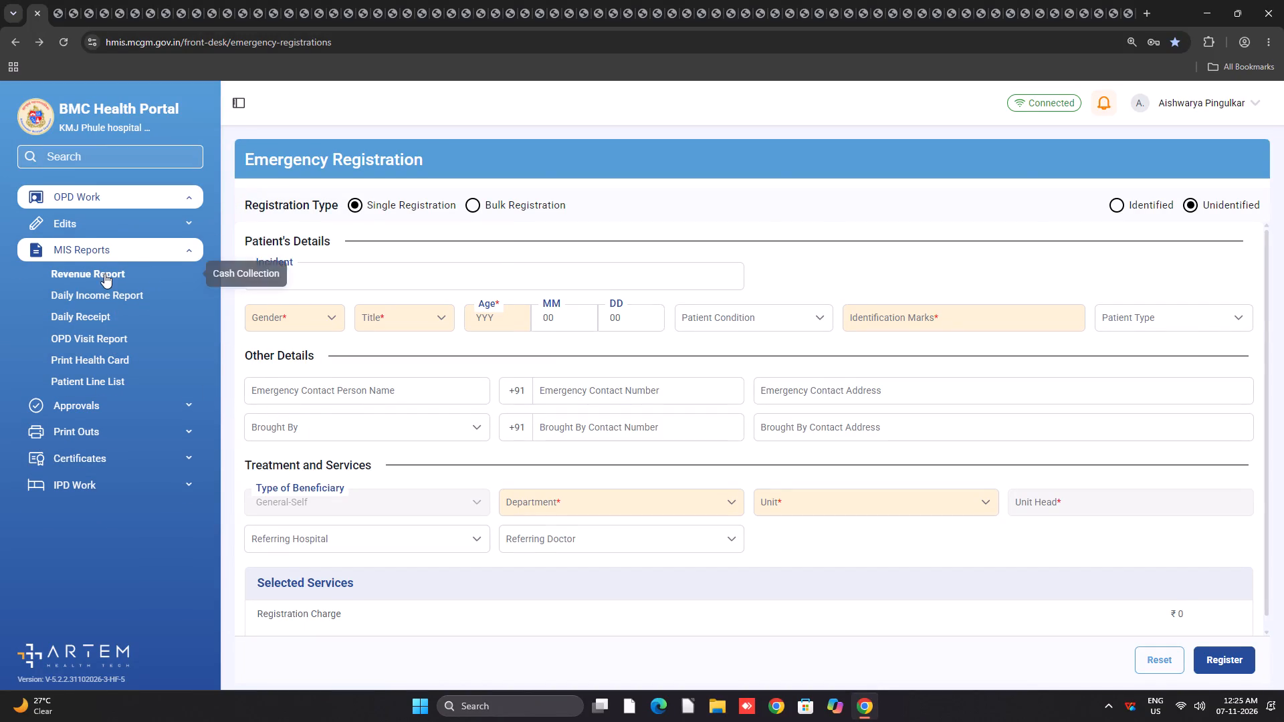
left_click(104, 273)
left_click(118, 297)
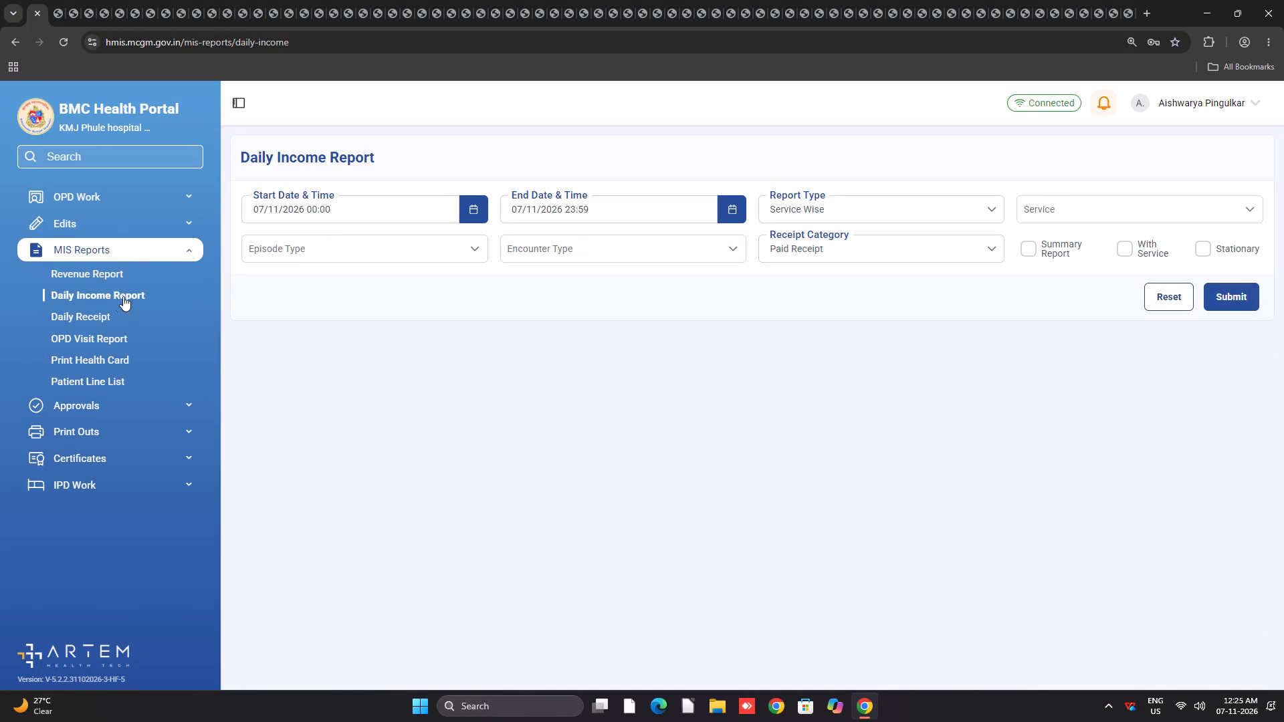
left_click(476, 205)
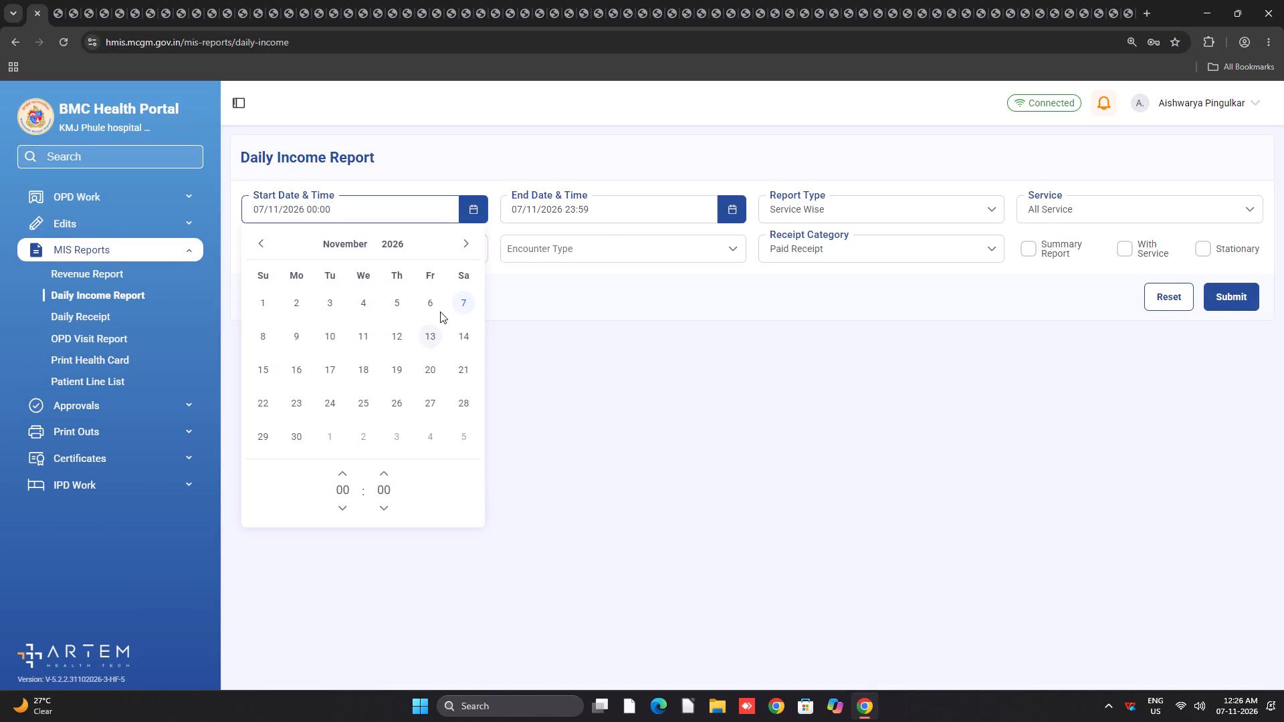
double_click(429, 303)
left_click(734, 212)
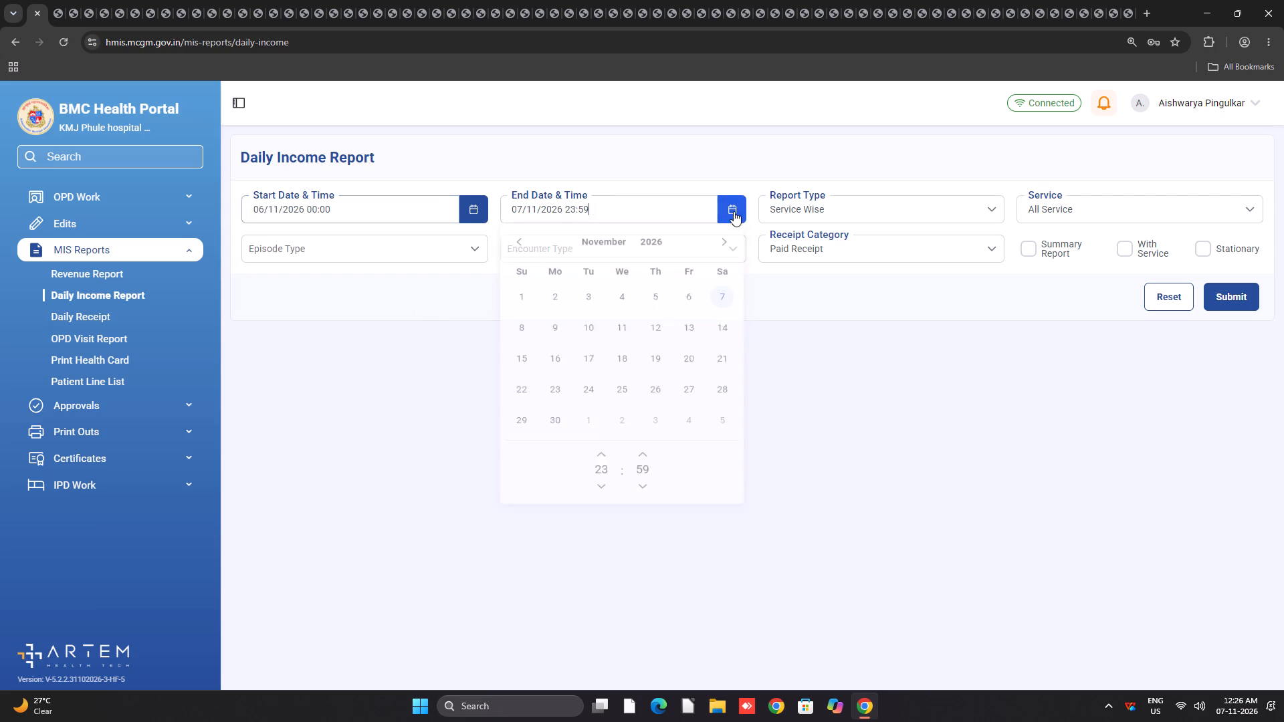
left_click(688, 298)
left_click(436, 354)
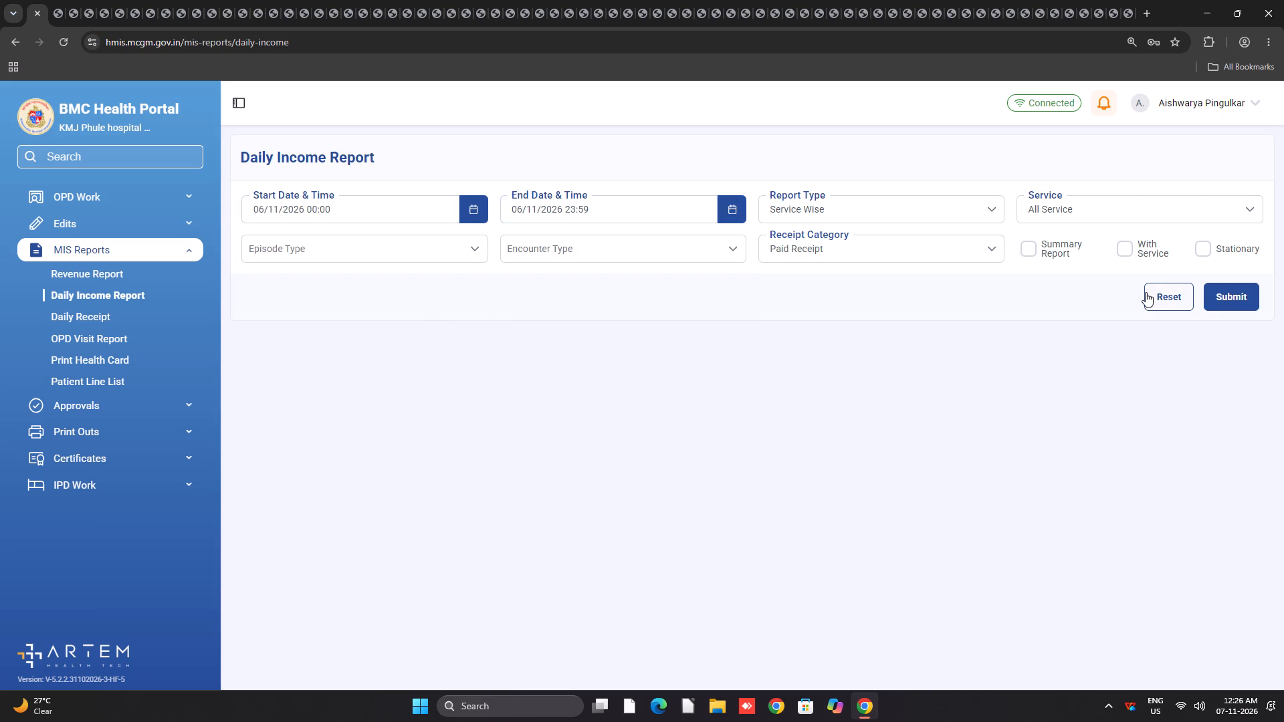
left_click(1242, 289)
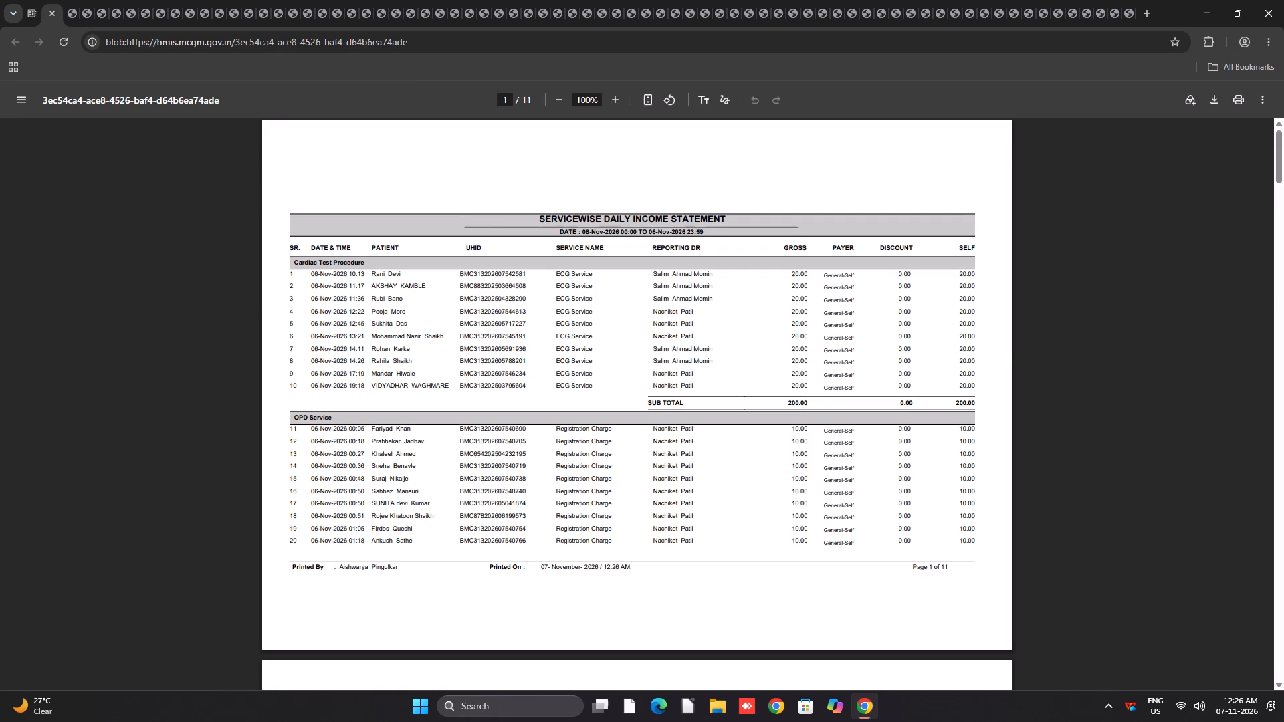
Examine the daily income statement through its last page, checking the service group subtotals and the payment-mode totals.
scroll(766, 375, "down", 14)
scroll(764, 364, "down", 7)
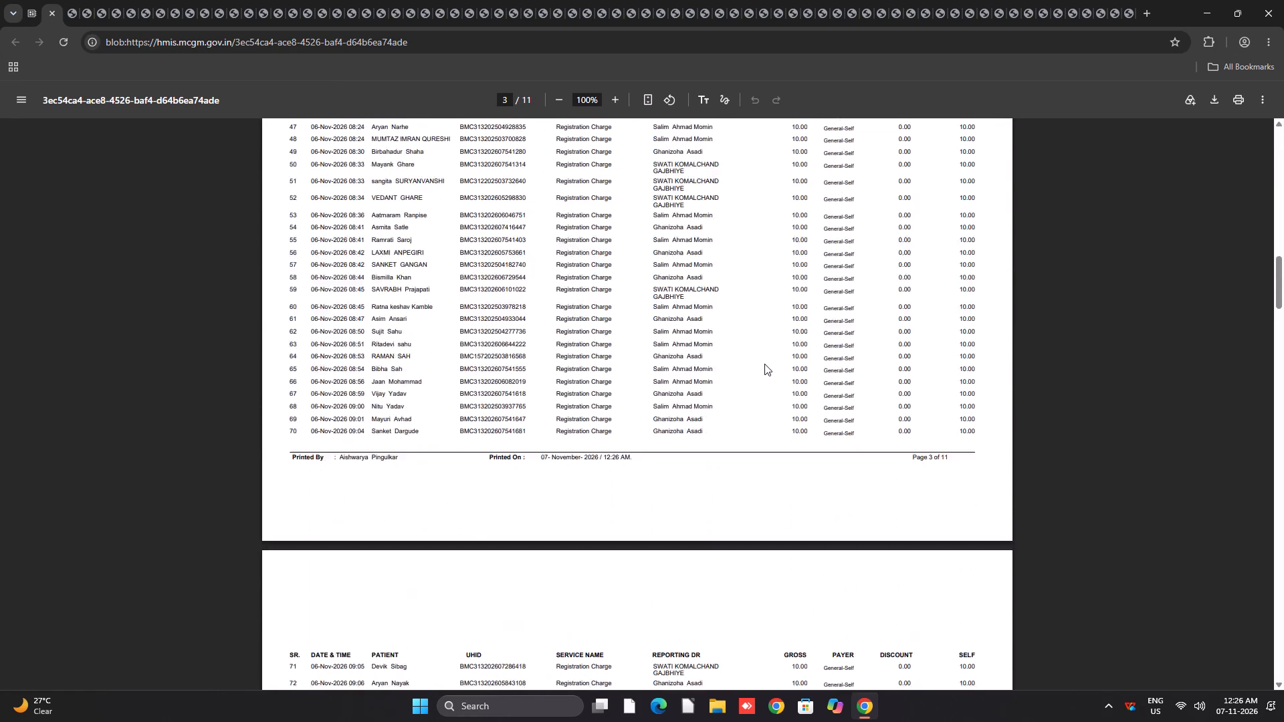
scroll(764, 370, "down", 15)
scroll(760, 399, "down", 14)
scroll(758, 401, "down", 9)
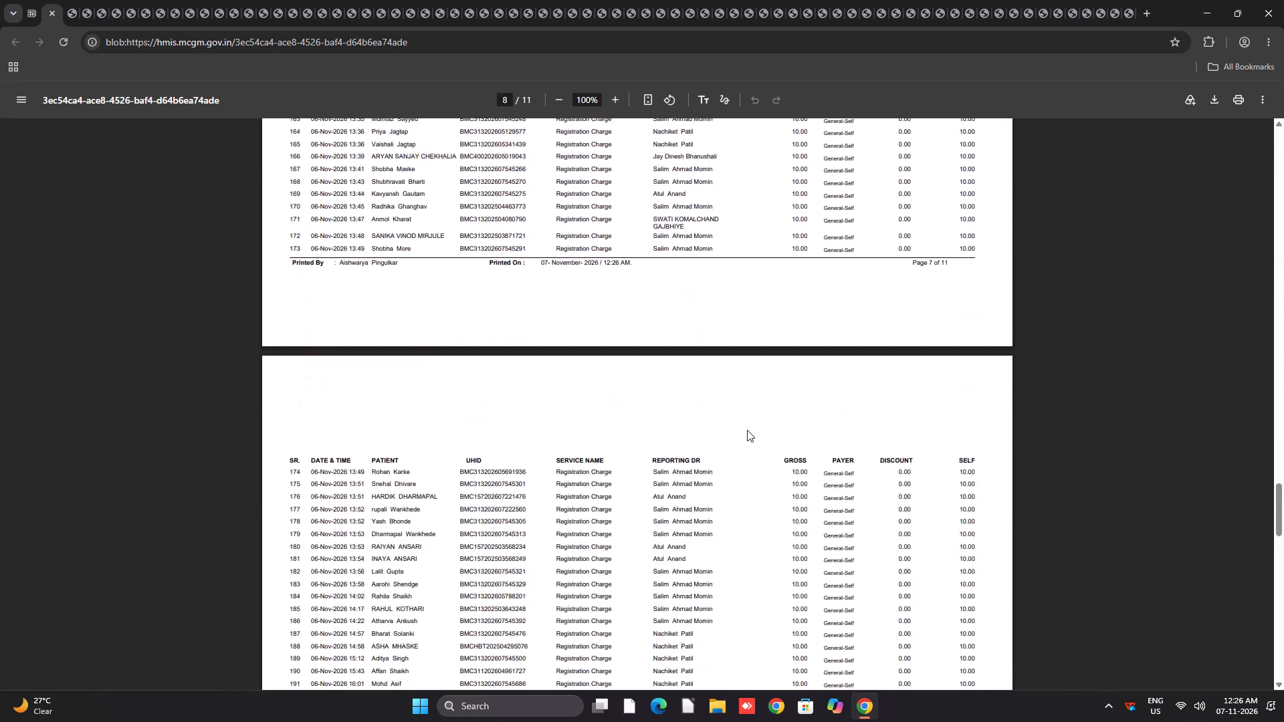
scroll(747, 430, "down", 10)
scroll(739, 447, "down", 18)
scroll(752, 256, "up", 2)
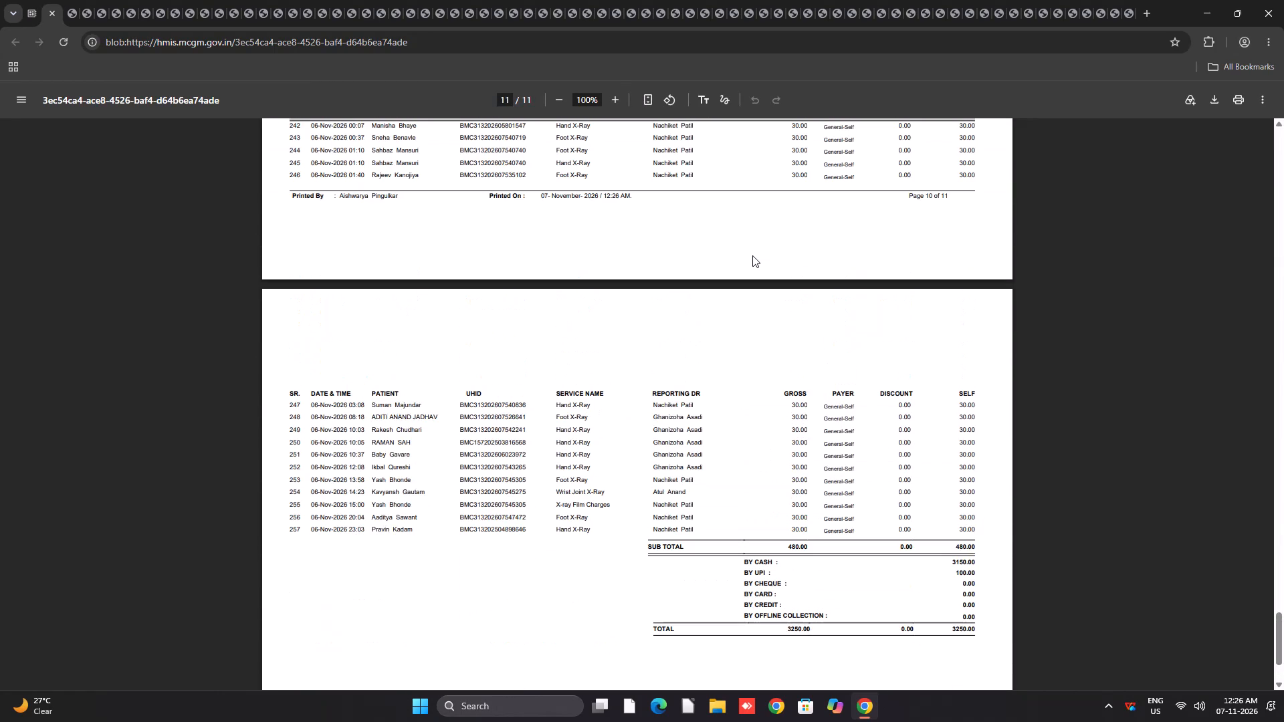
scroll(757, 255, "up", 4)
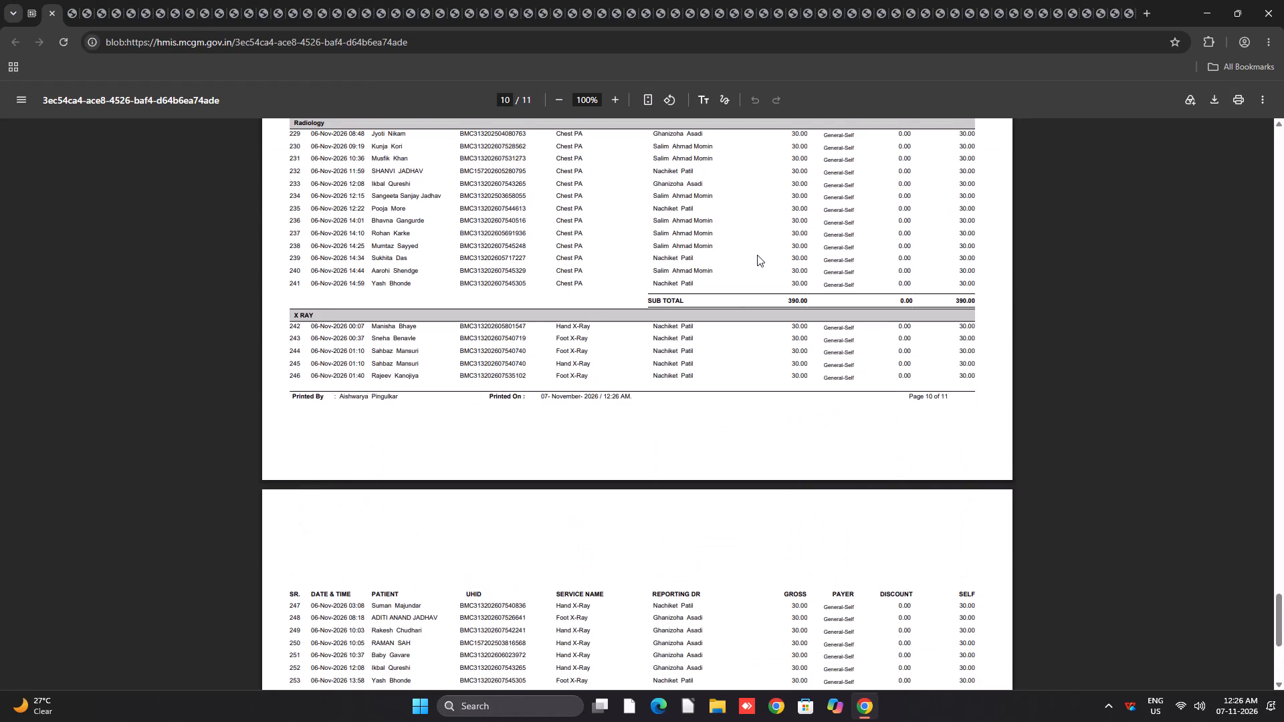
scroll(827, 531, "up", 5)
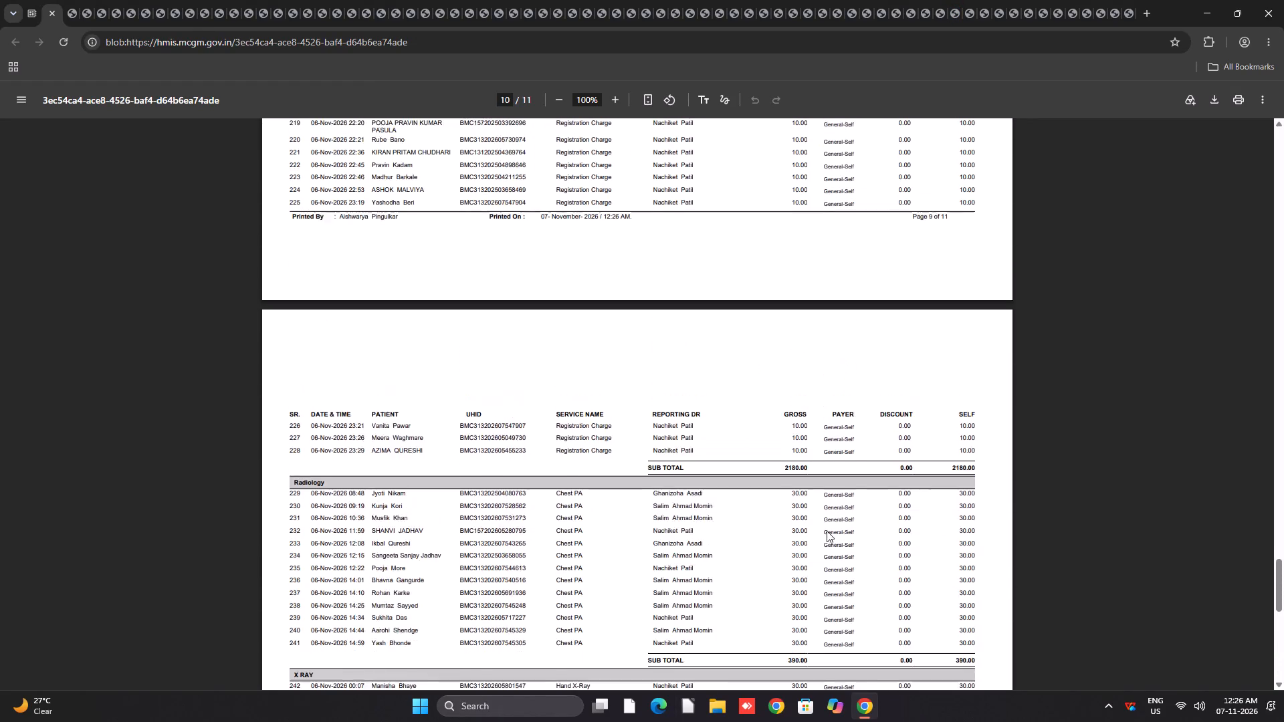
scroll(827, 531, "down", 2)
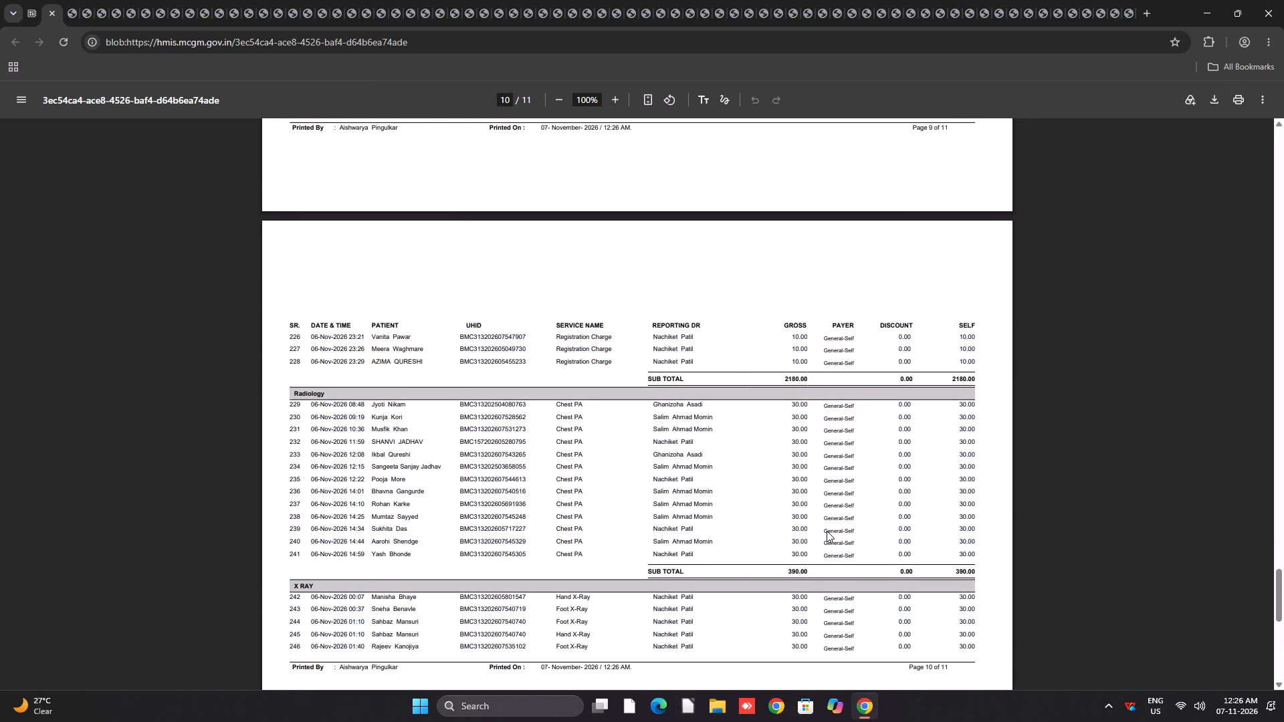
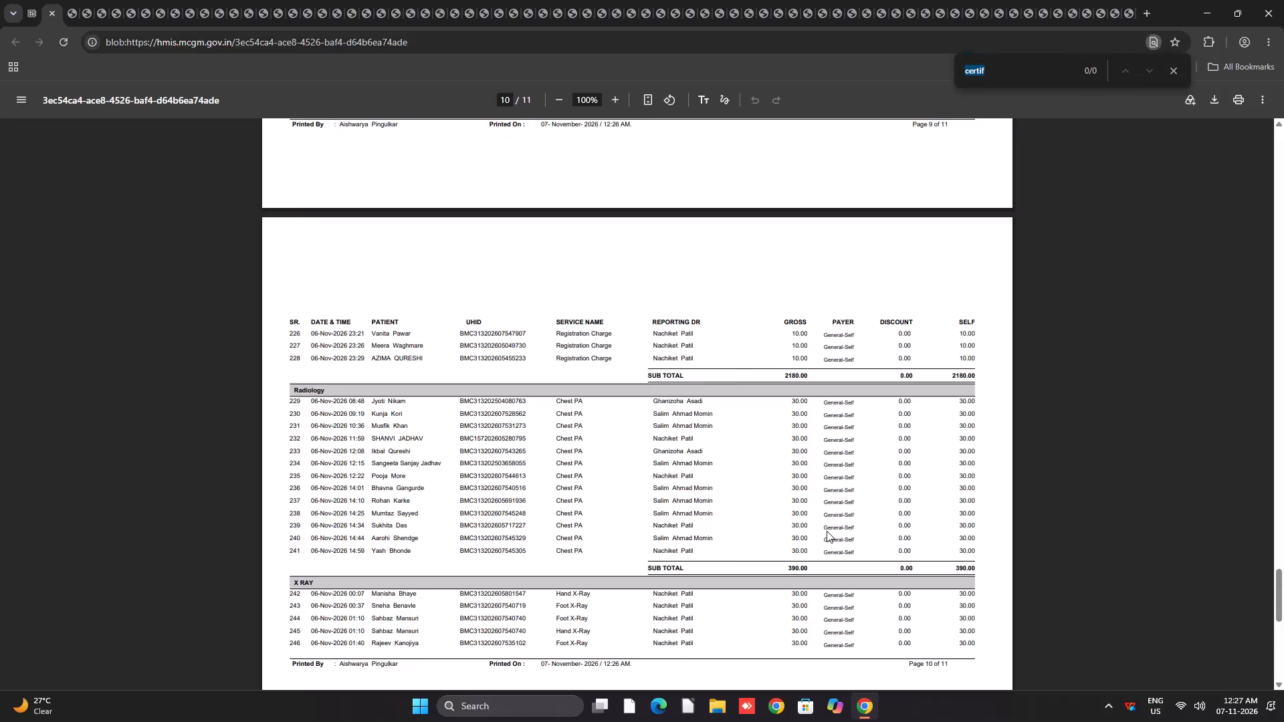
Search the daily income statement for "registration" and advance to the following match.
type("reg")
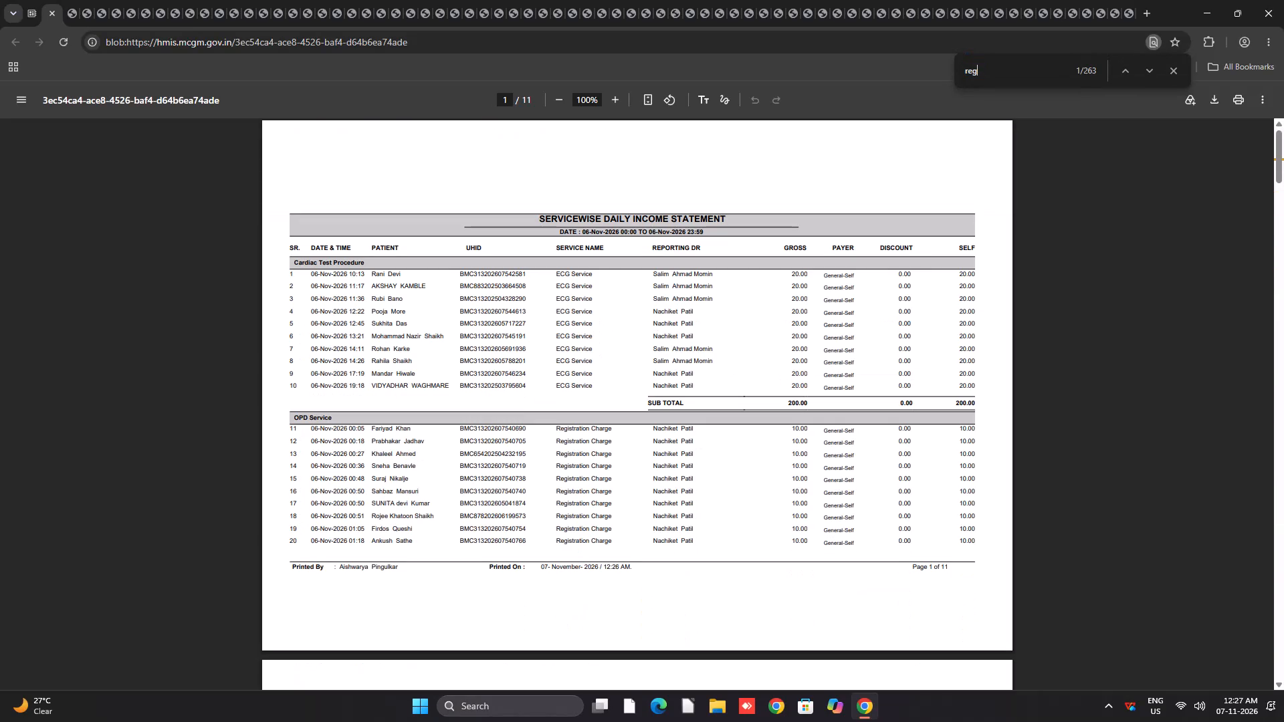
type("ist")
type("ray")
key("BackSpace")
type("tion")
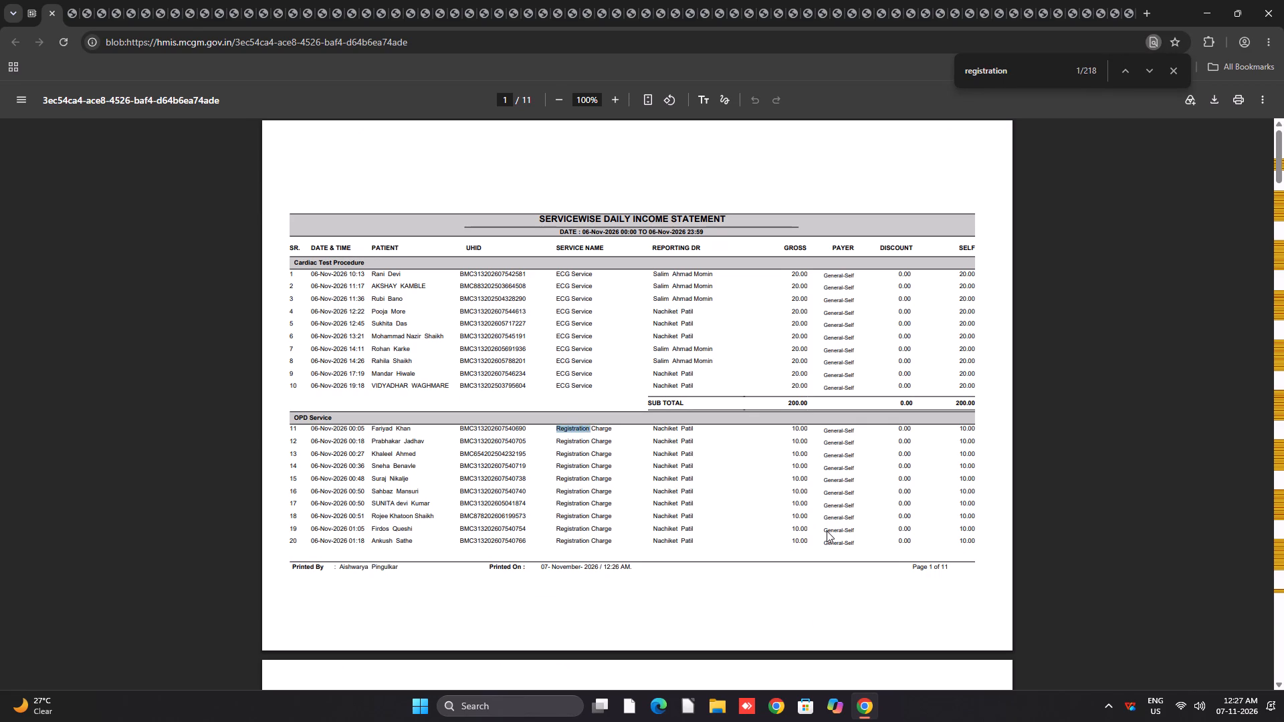
key("Return")
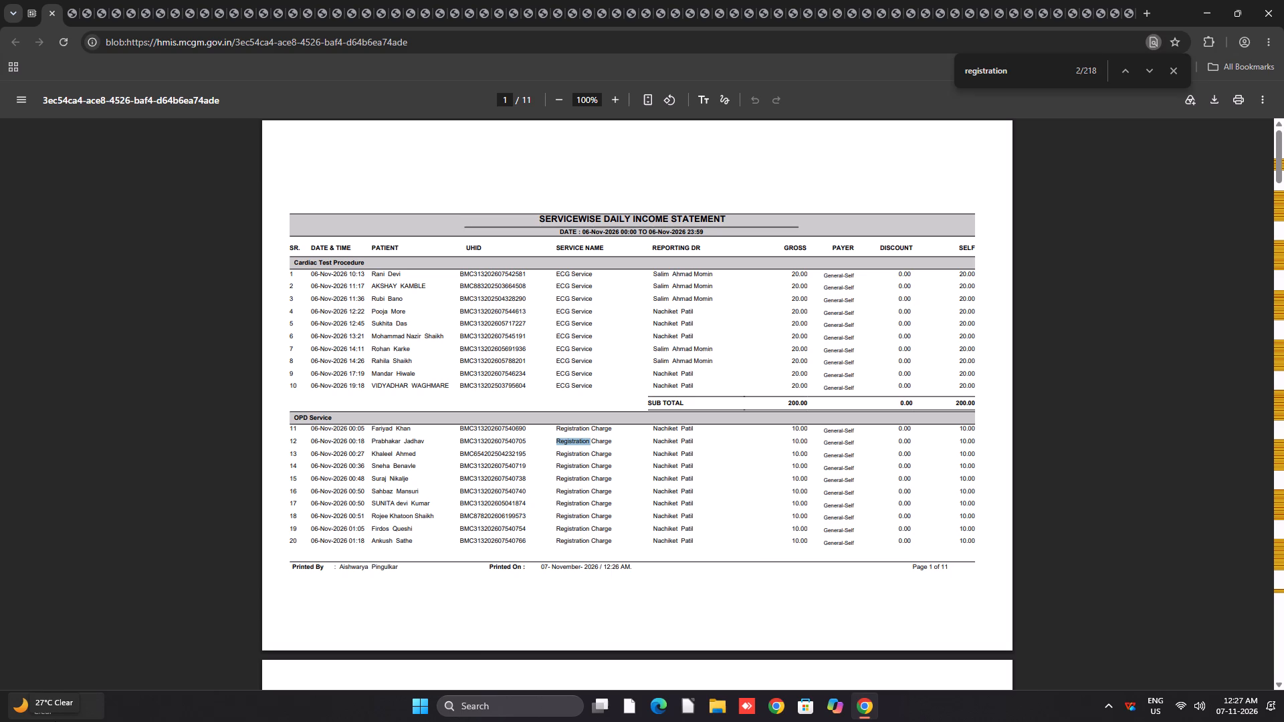
Examine the Registration Charge entries under OPD Service through their subtotal on page 10, and return to the statement's first page.
scroll(535, 469, "down", 3)
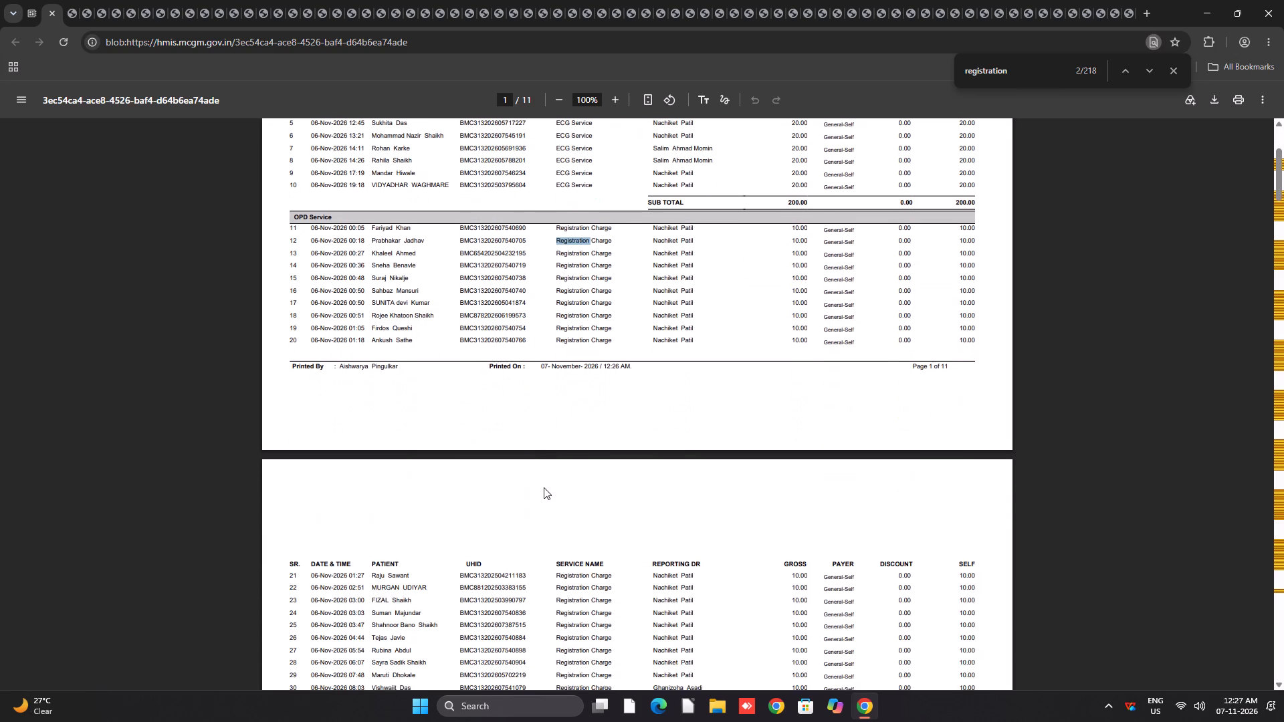
scroll(546, 490, "down", 13)
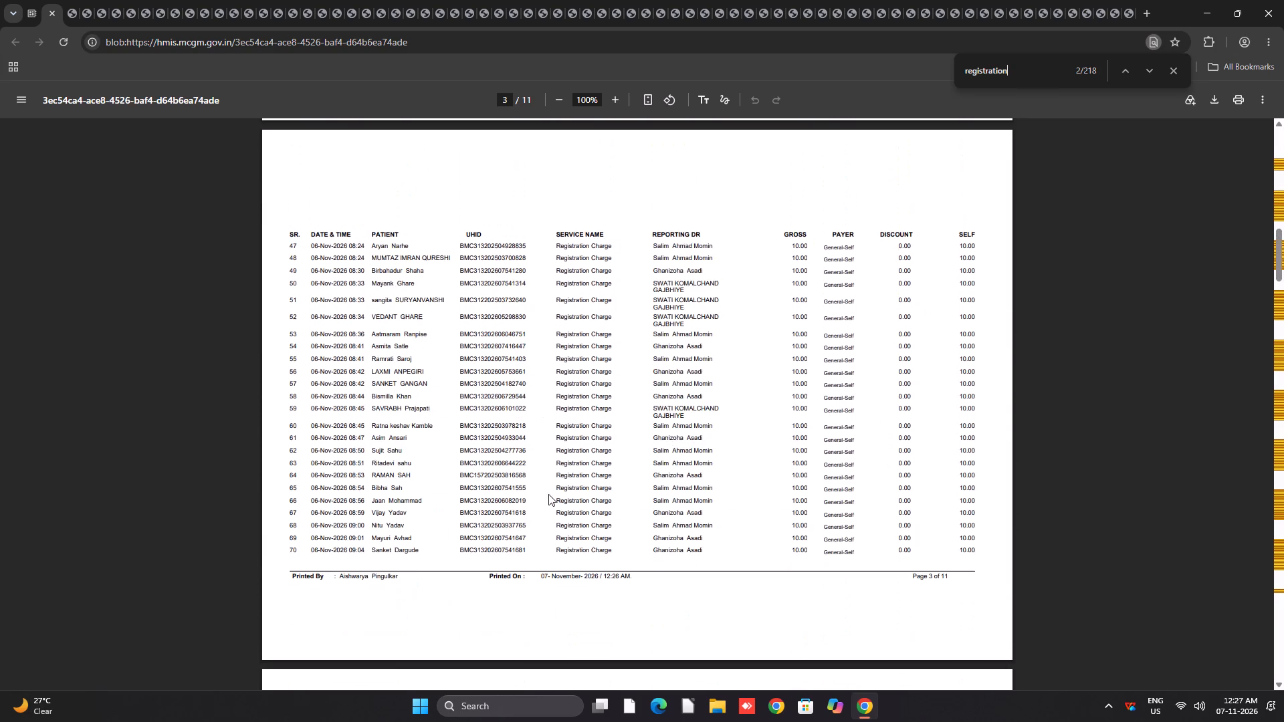
scroll(548, 494, "down", 19)
scroll(548, 495, "down", 3)
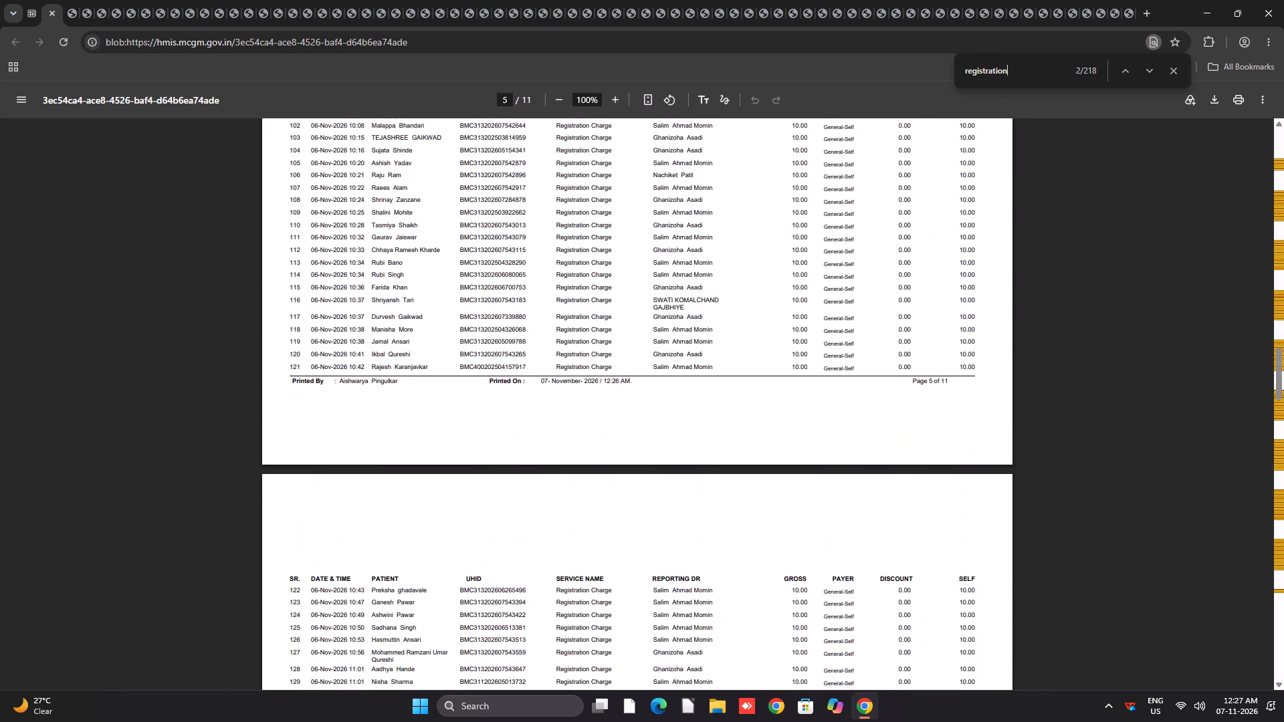
scroll(548, 495, "down", 3)
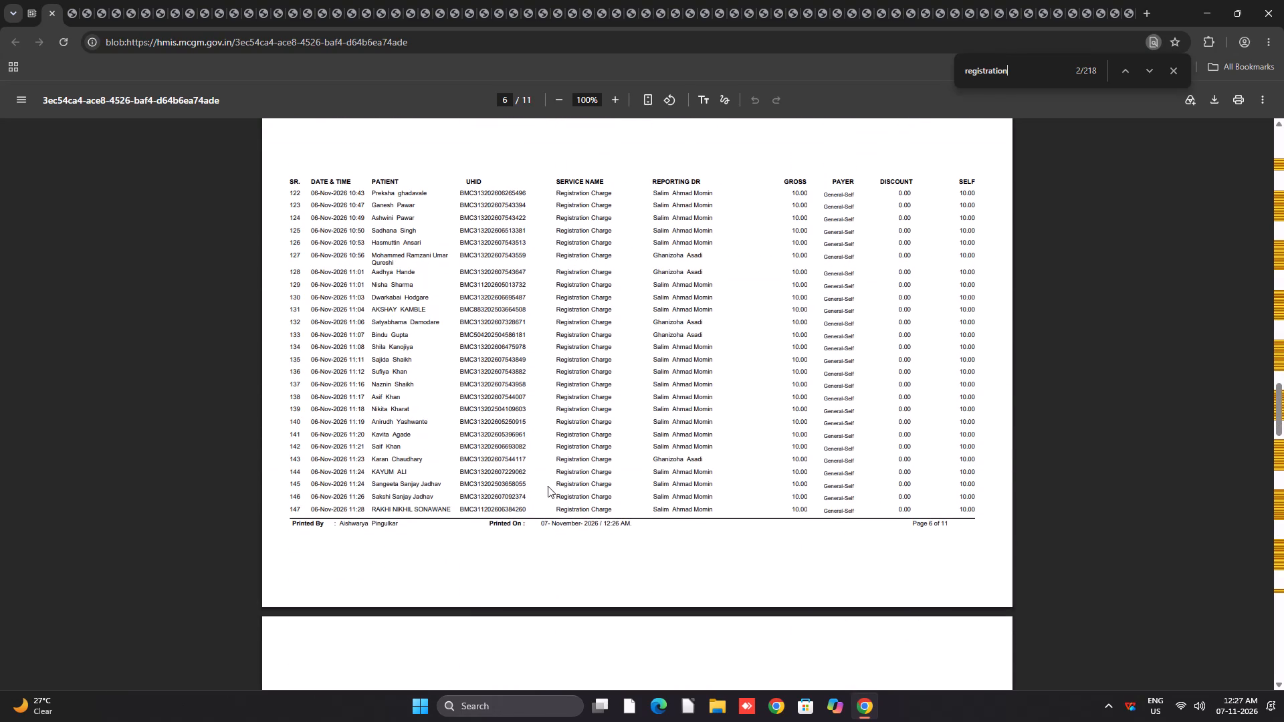
scroll(548, 486, "down", 9)
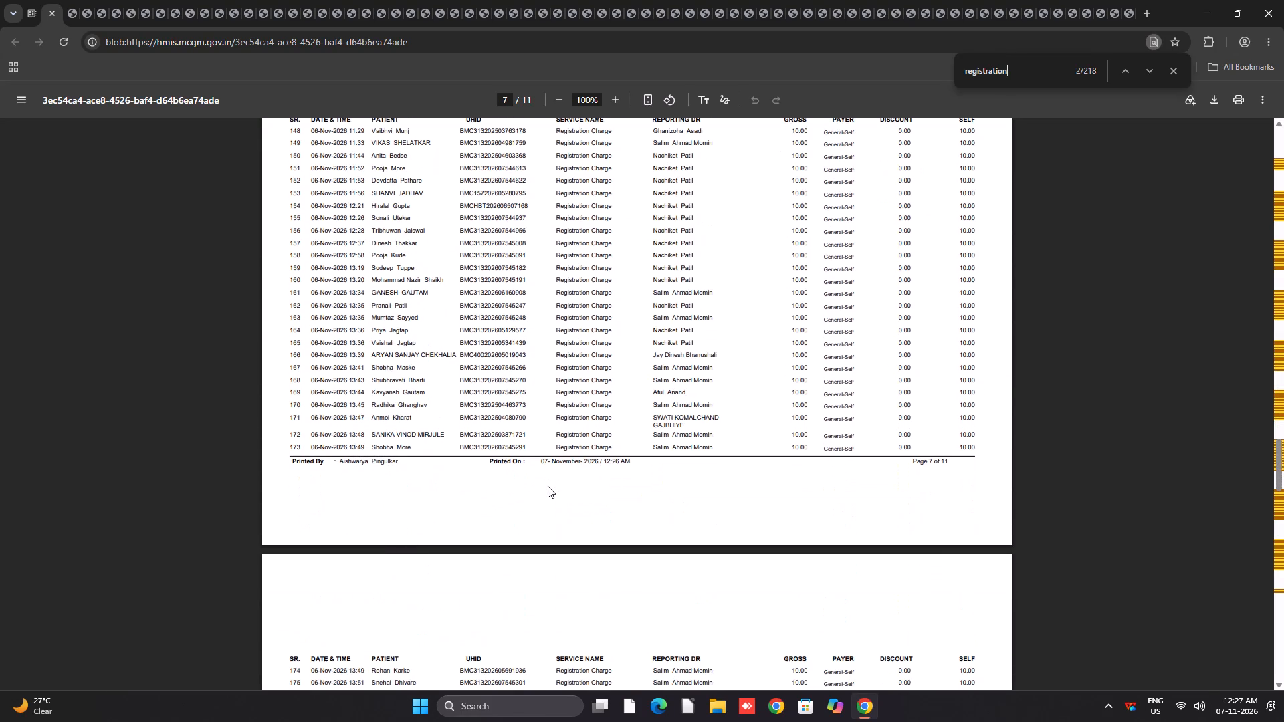
scroll(548, 486, "down", 6)
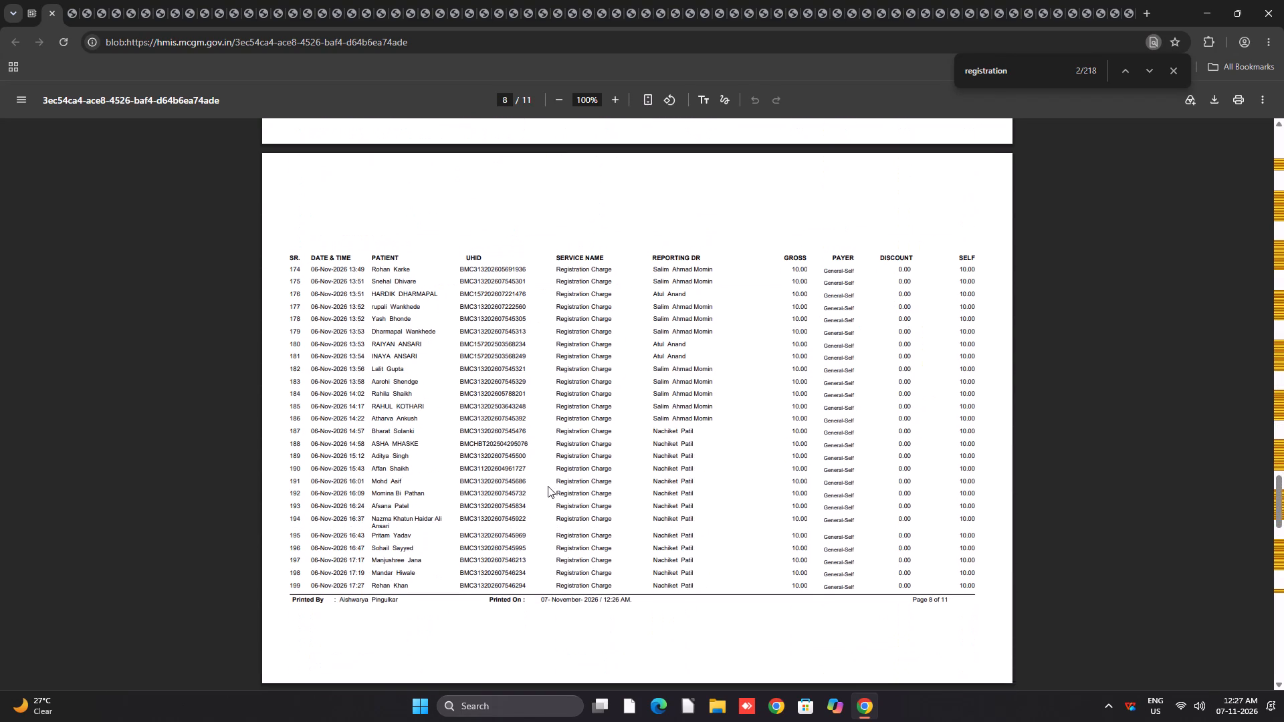
scroll(548, 486, "down", 2)
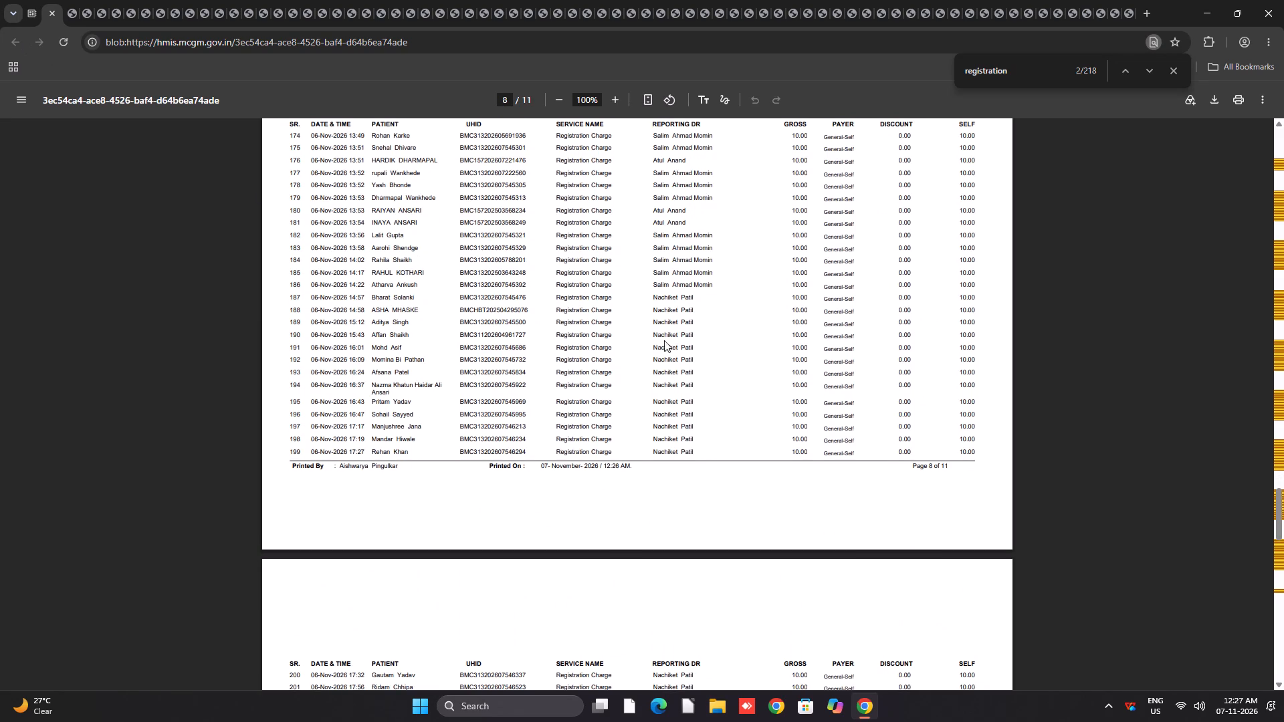
scroll(750, 386, "down", 12)
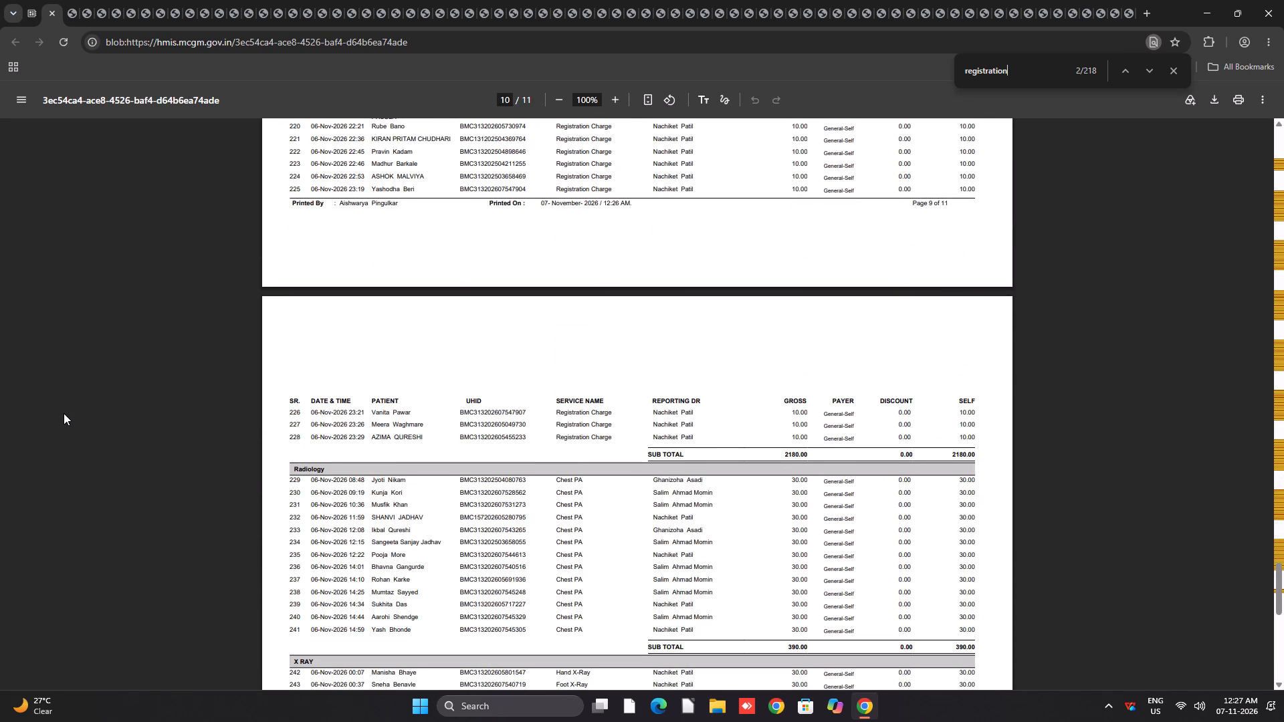
scroll(64, 413, "up", 15)
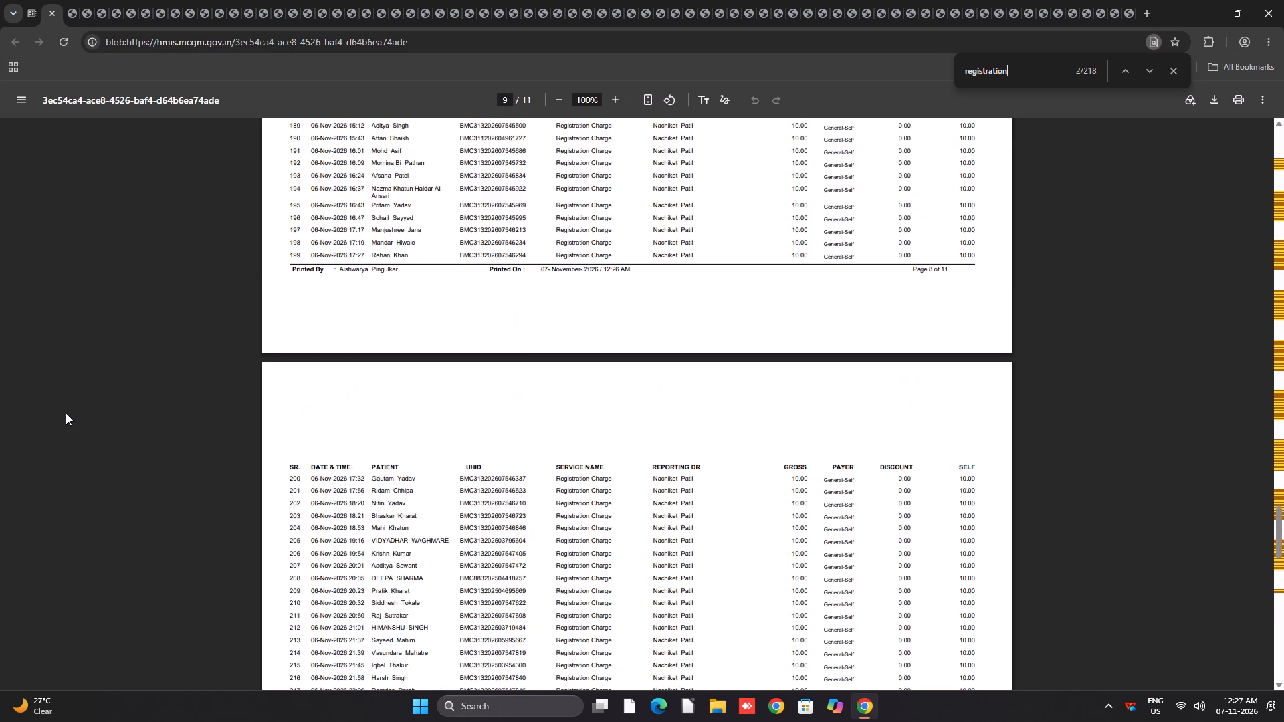
scroll(66, 413, "up", 6)
scroll(66, 413, "up", 20)
scroll(66, 413, "up", 19)
scroll(66, 413, "up", 11)
scroll(66, 413, "up", 17)
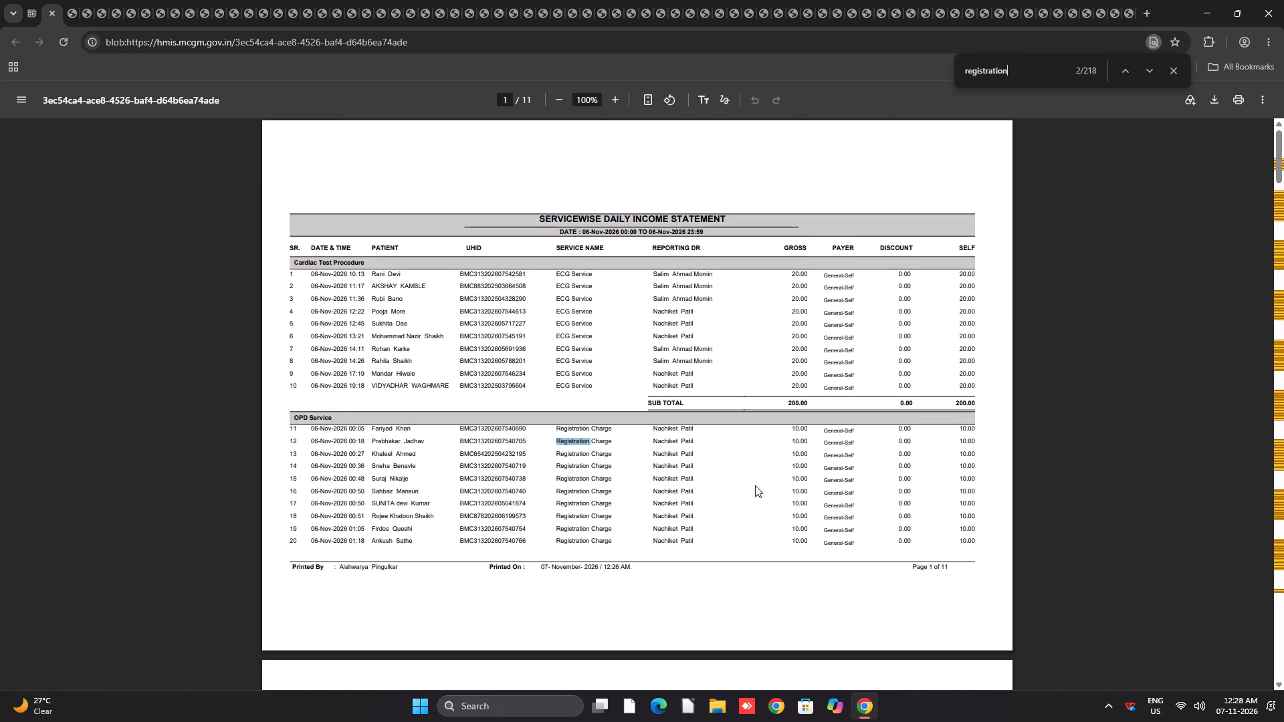
Generate the user-wise Revenue Report for all users and payer classes with paid receipts, from 06/11/2026 00:00 to 06/11/2026 23:59.
left_click(31, 13)
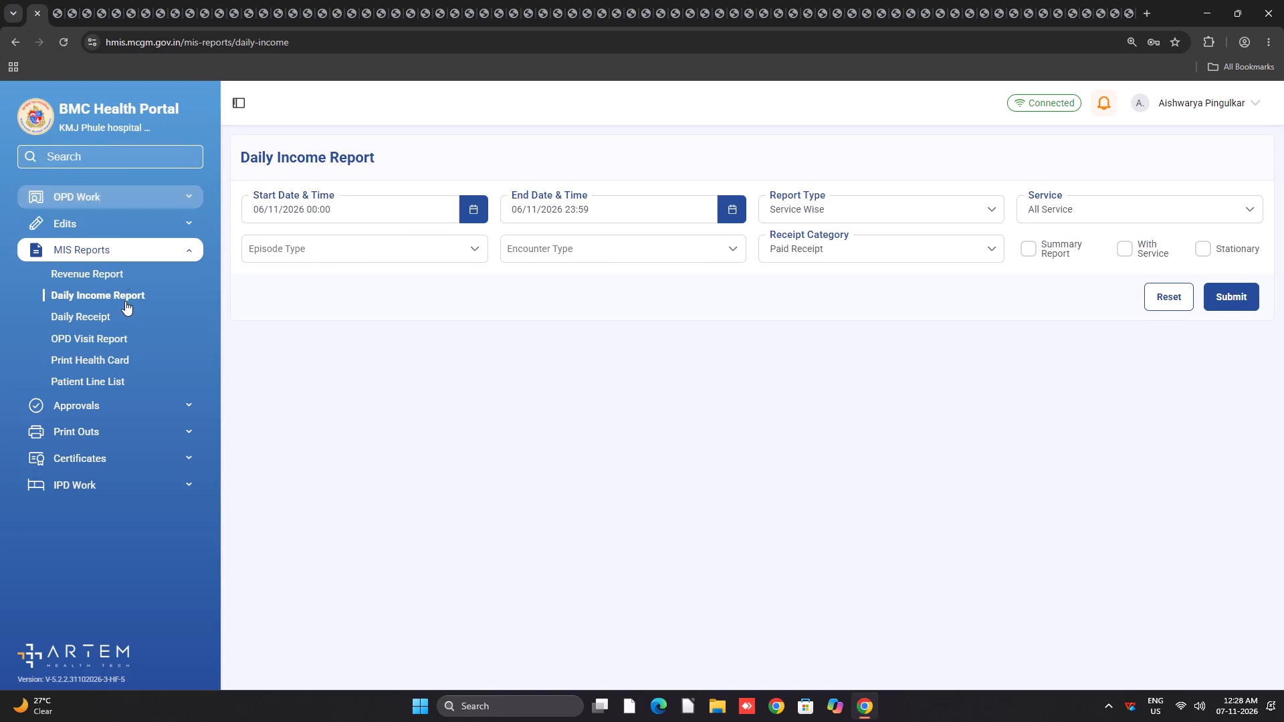
left_click(125, 279)
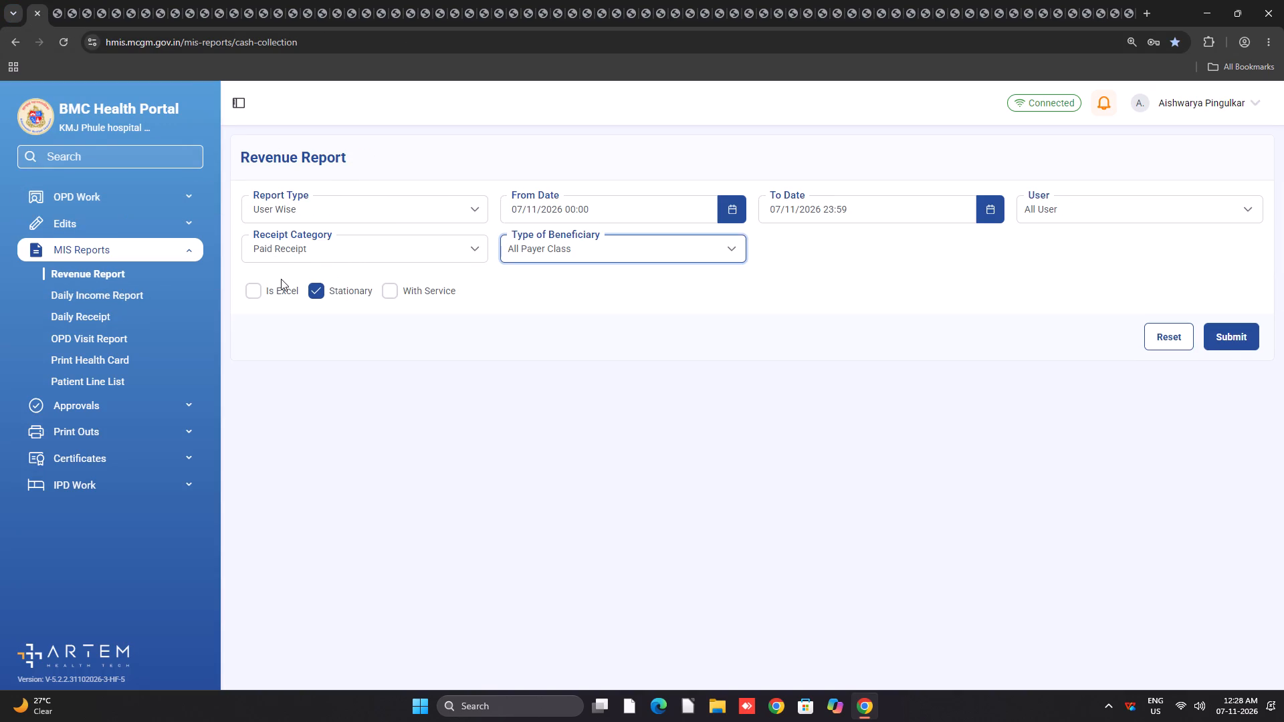
left_click(741, 208)
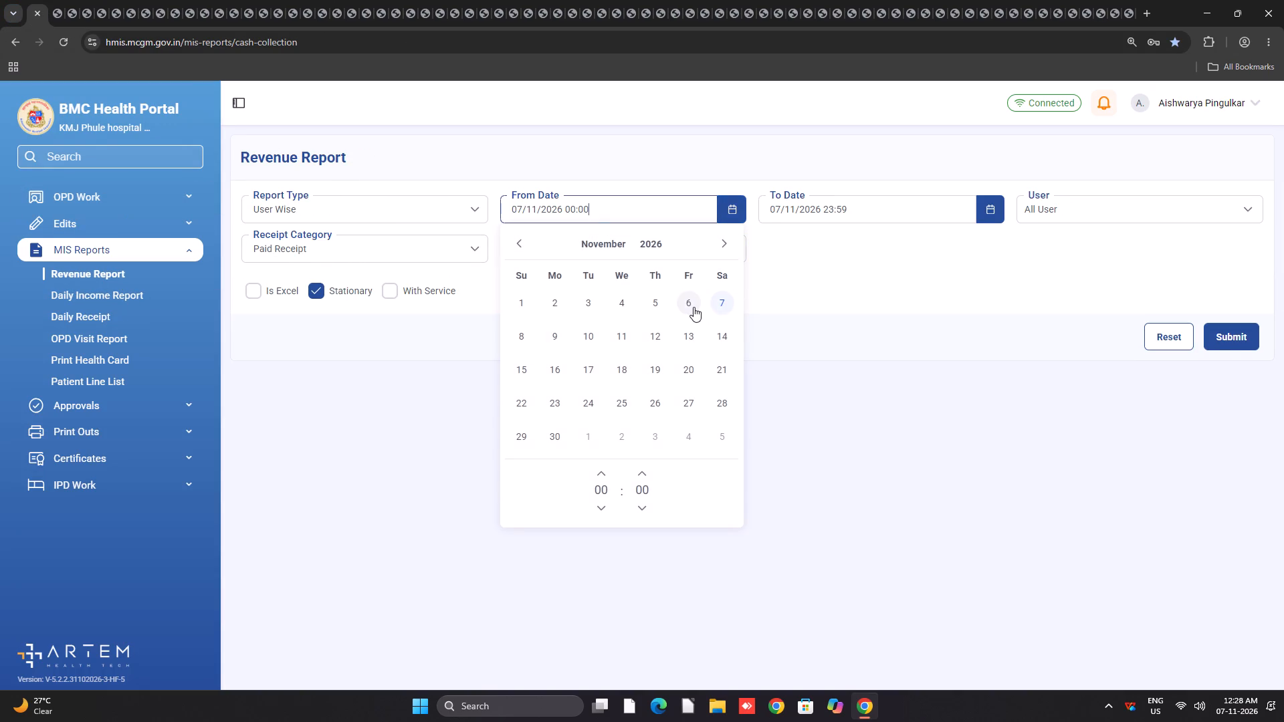
left_click(693, 307)
left_click(990, 211)
left_click(946, 306)
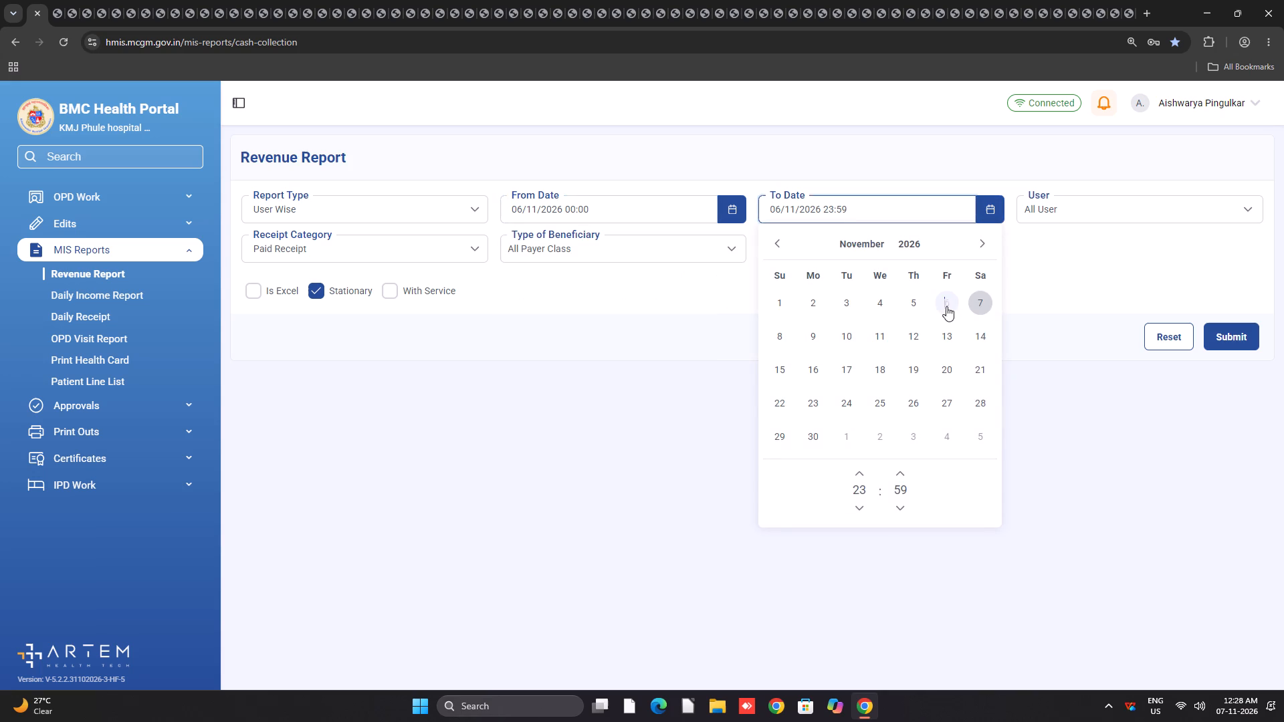
left_click(667, 368)
left_click(1243, 342)
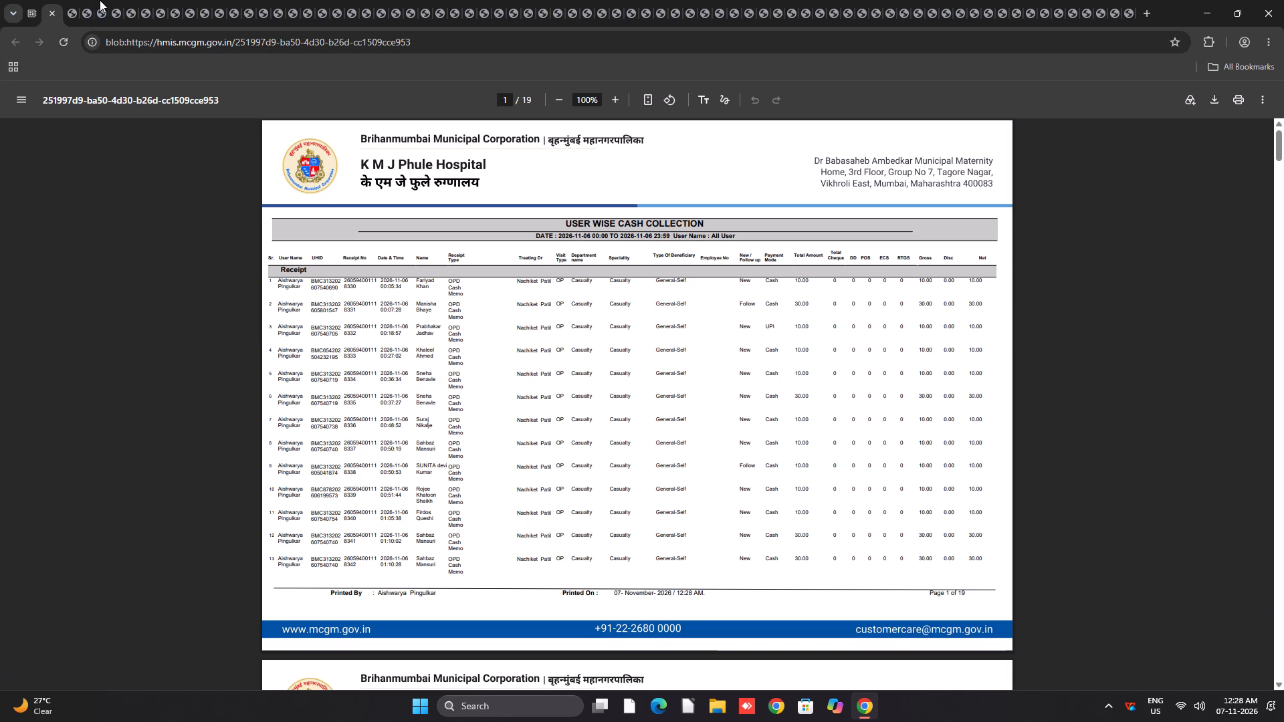
Return to the health portal and open the Emergency Registration form under OPD Work.
left_click(29, 9)
left_click(96, 196)
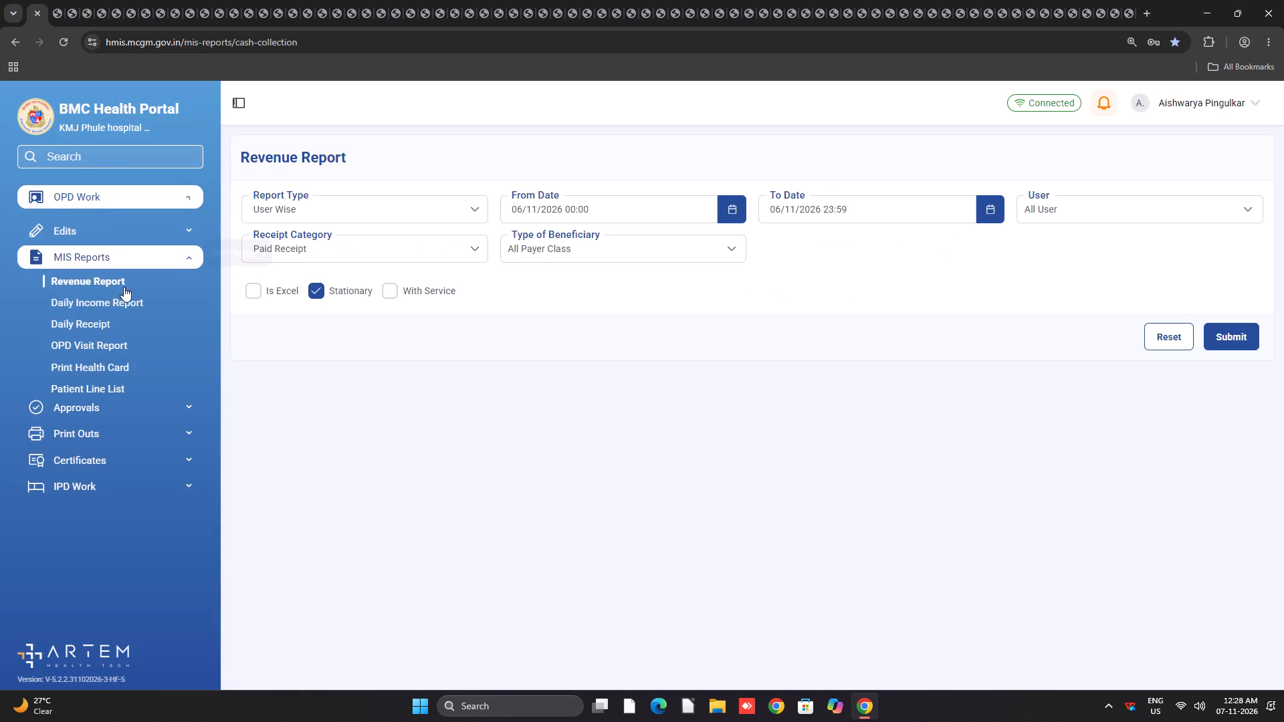
left_click(116, 261)
left_click(149, 371)
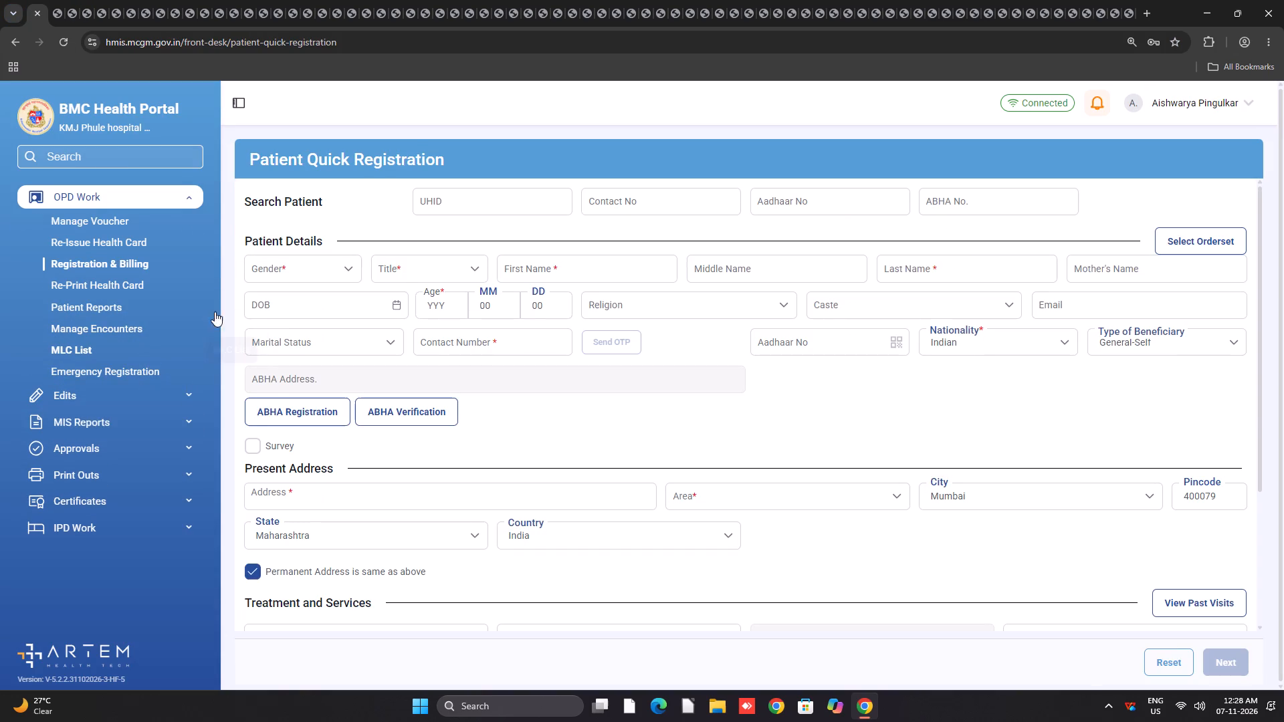
left_click(141, 374)
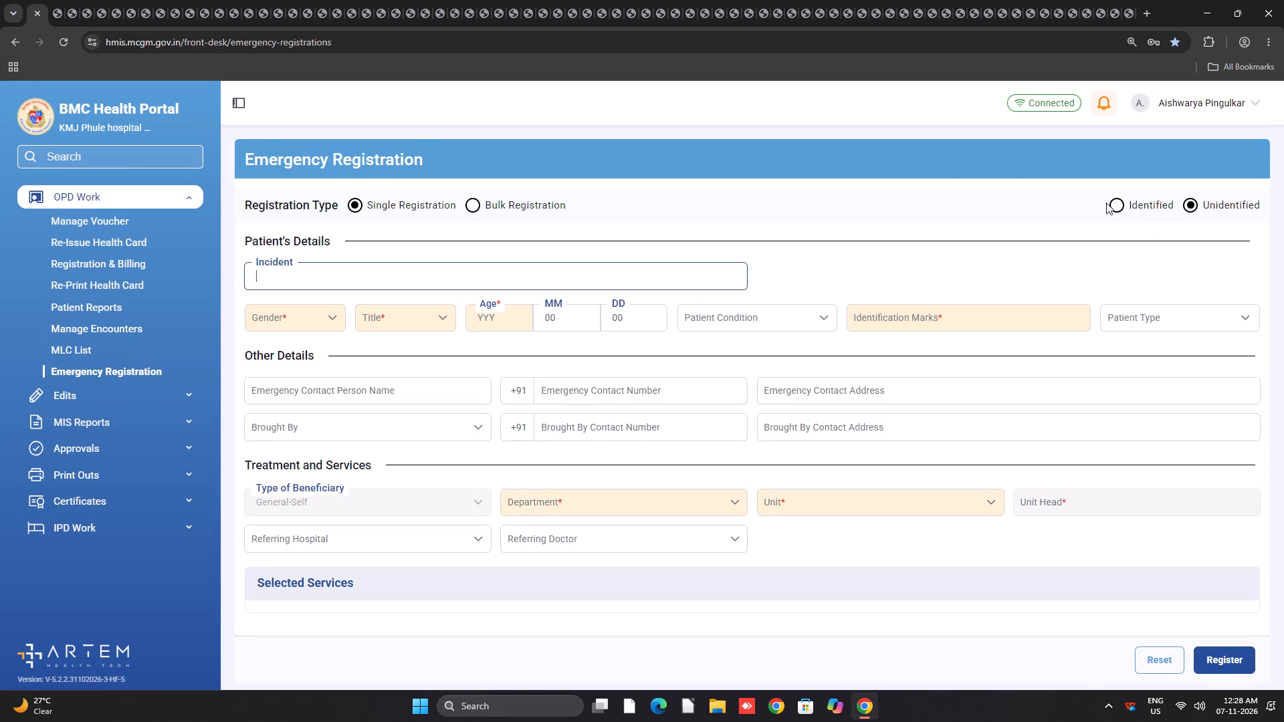
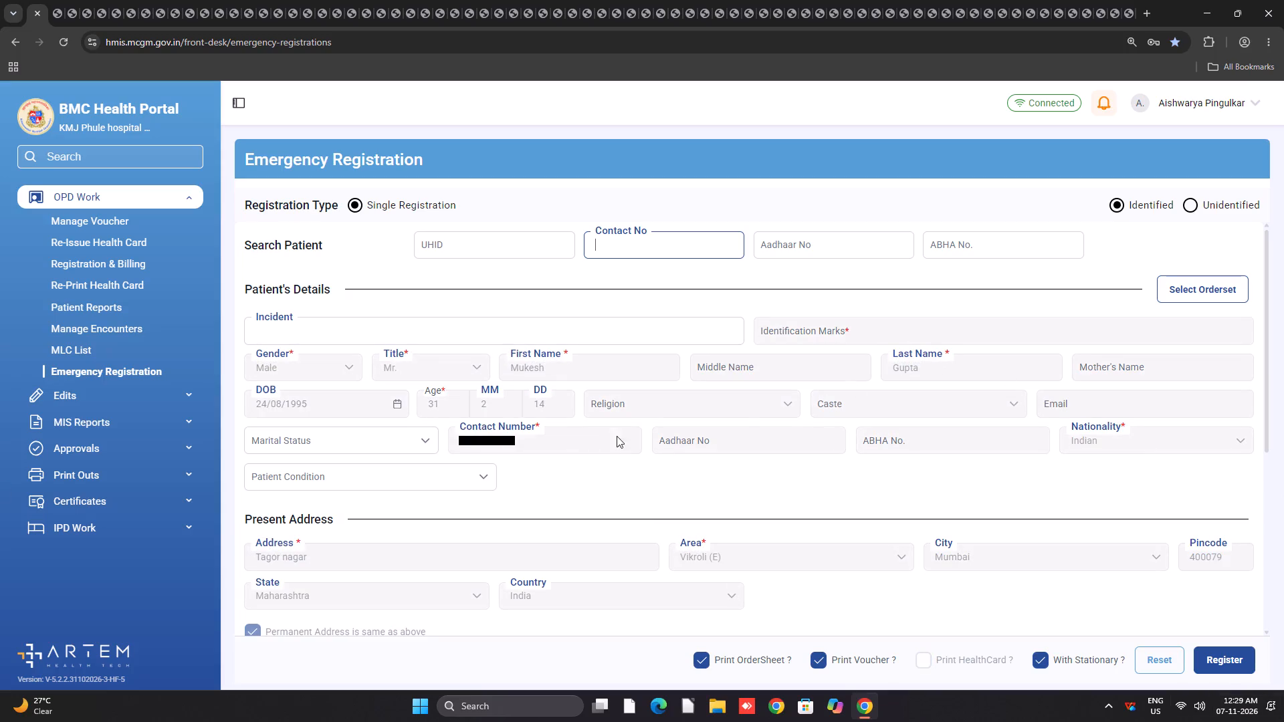
Register the identified patient for emergency treatment with Casualty as both department and unit, keeping the order sheet and voucher printing options.
scroll(620, 435, "down", 3)
scroll(651, 501, "down", 5)
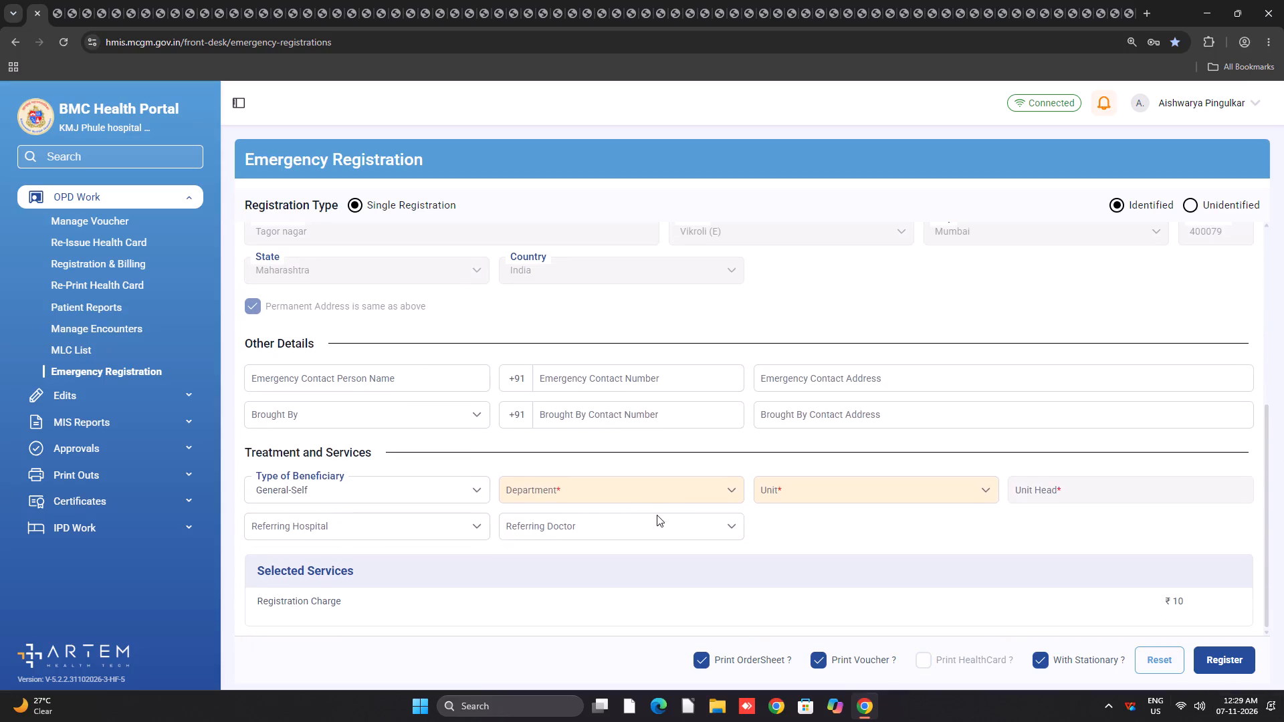
left_click(618, 487)
left_click(584, 350)
left_click(831, 498)
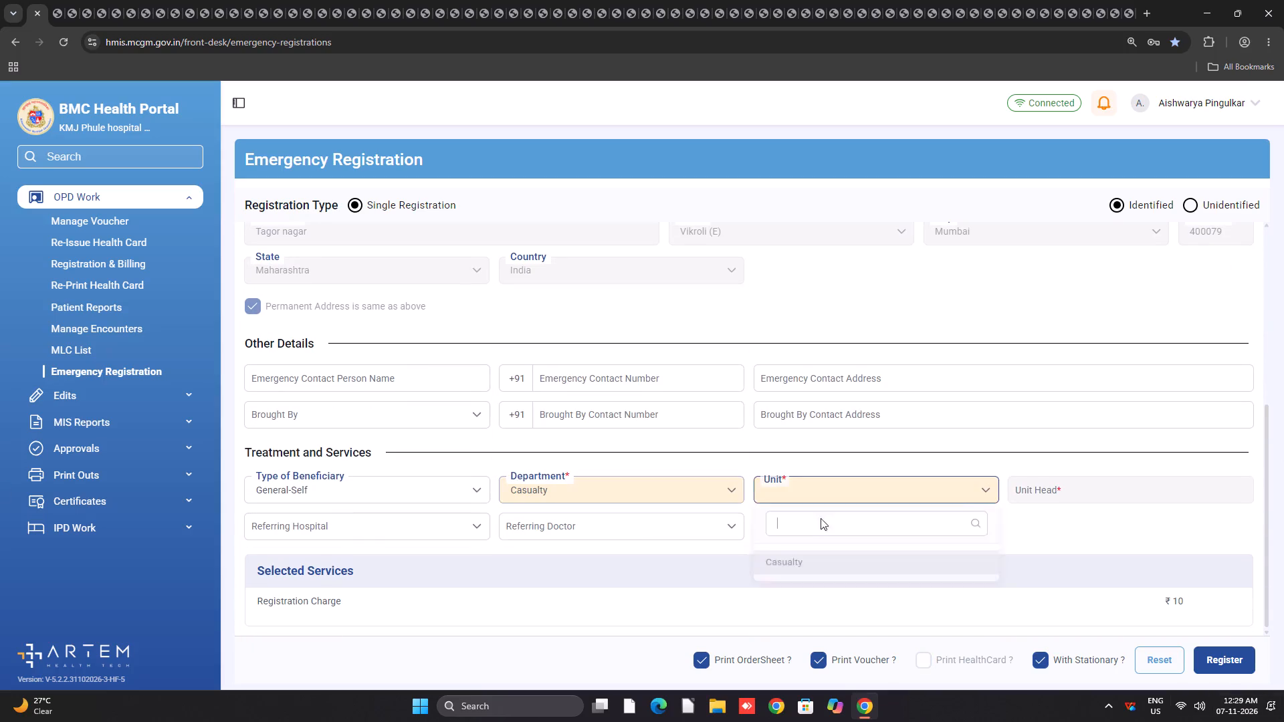
left_click(804, 558)
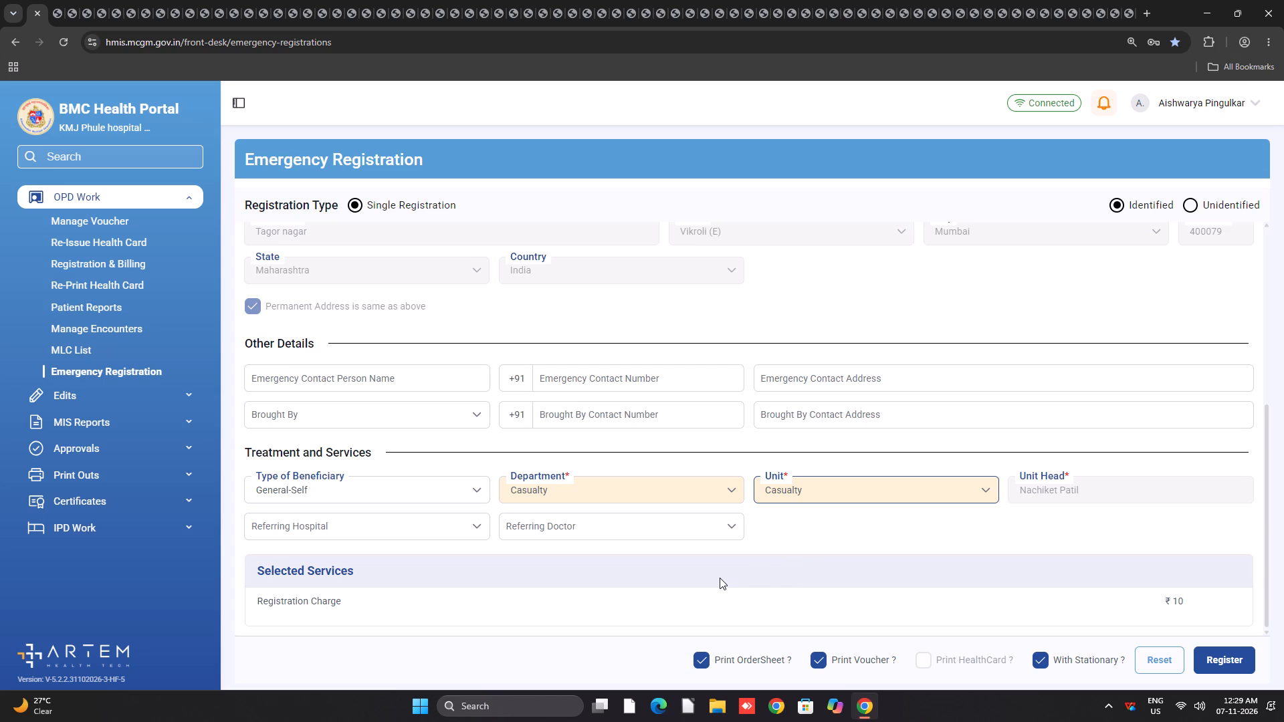
left_click(1250, 663)
left_click(1242, 650)
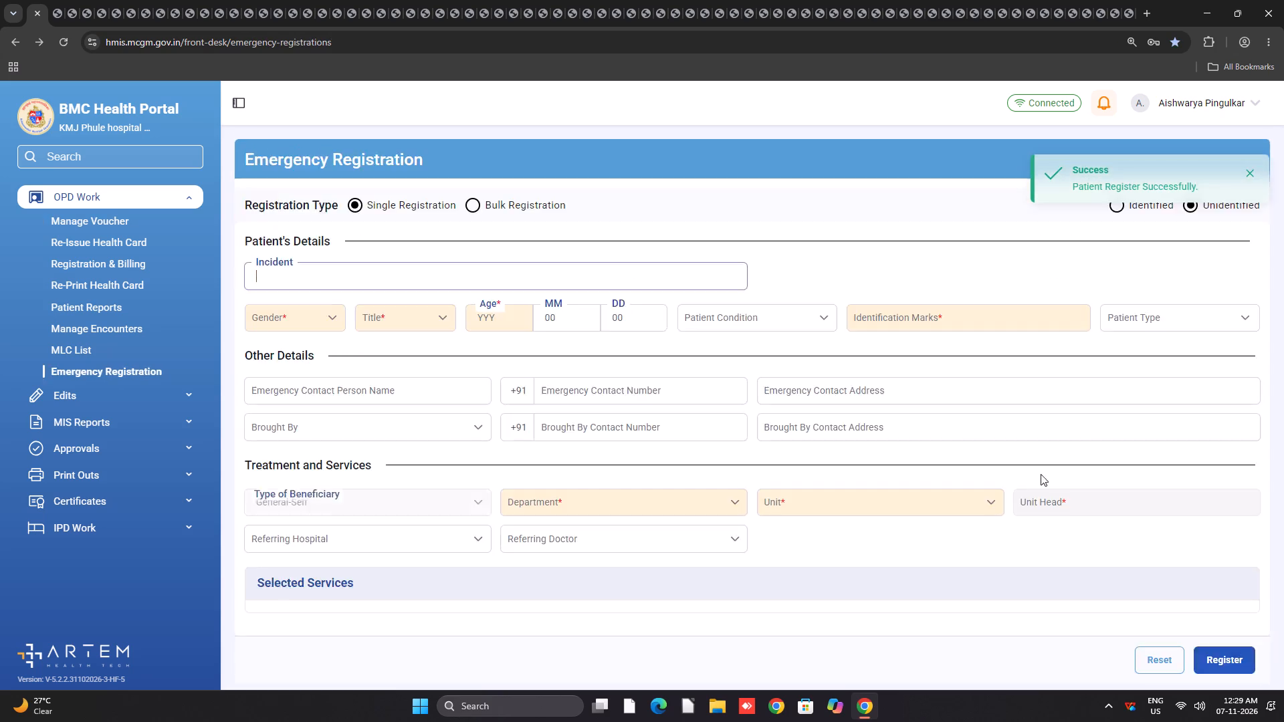
View the registration receipt generated for the newly registered Casualty patient.
left_click(44, 11)
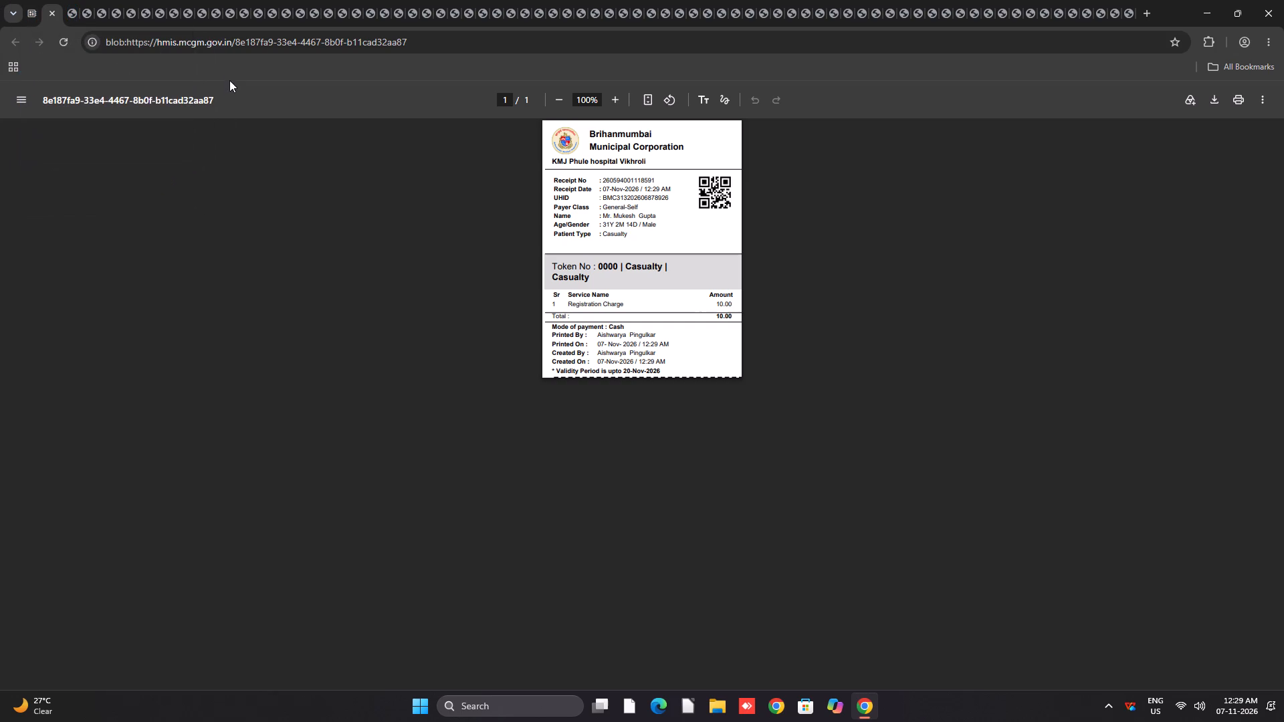
left_click(29, 9)
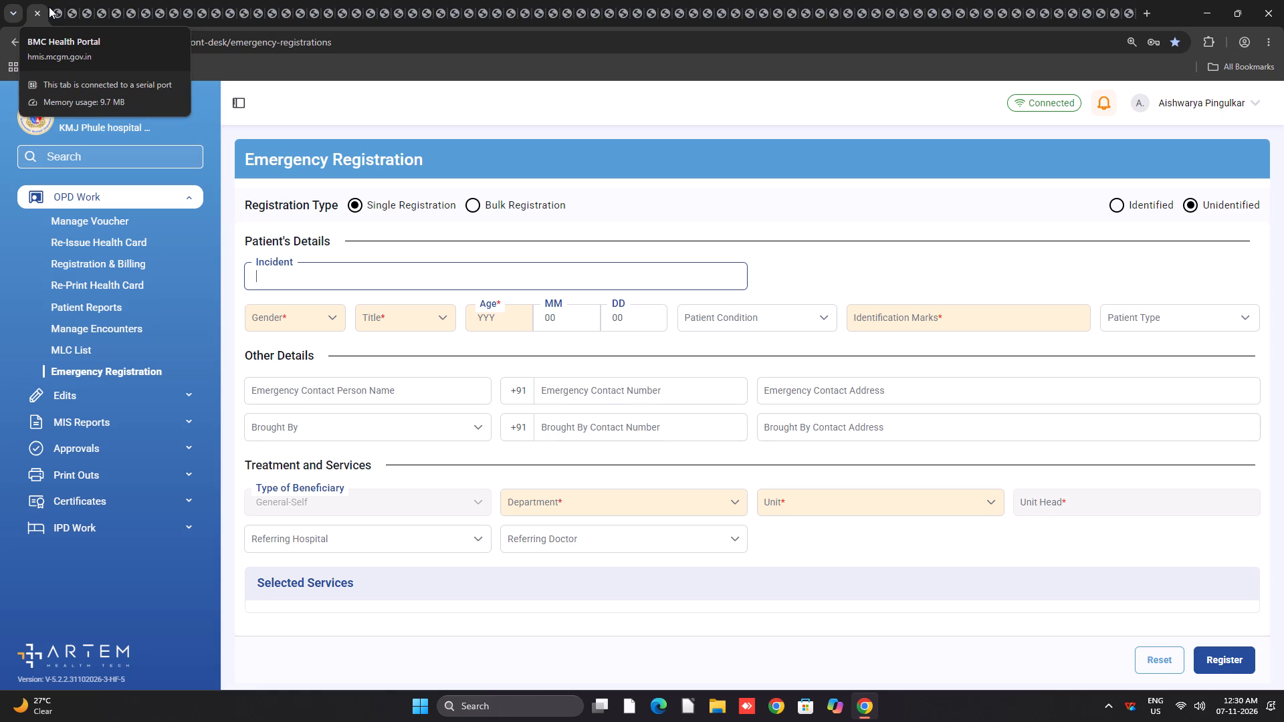
left_click(60, 7)
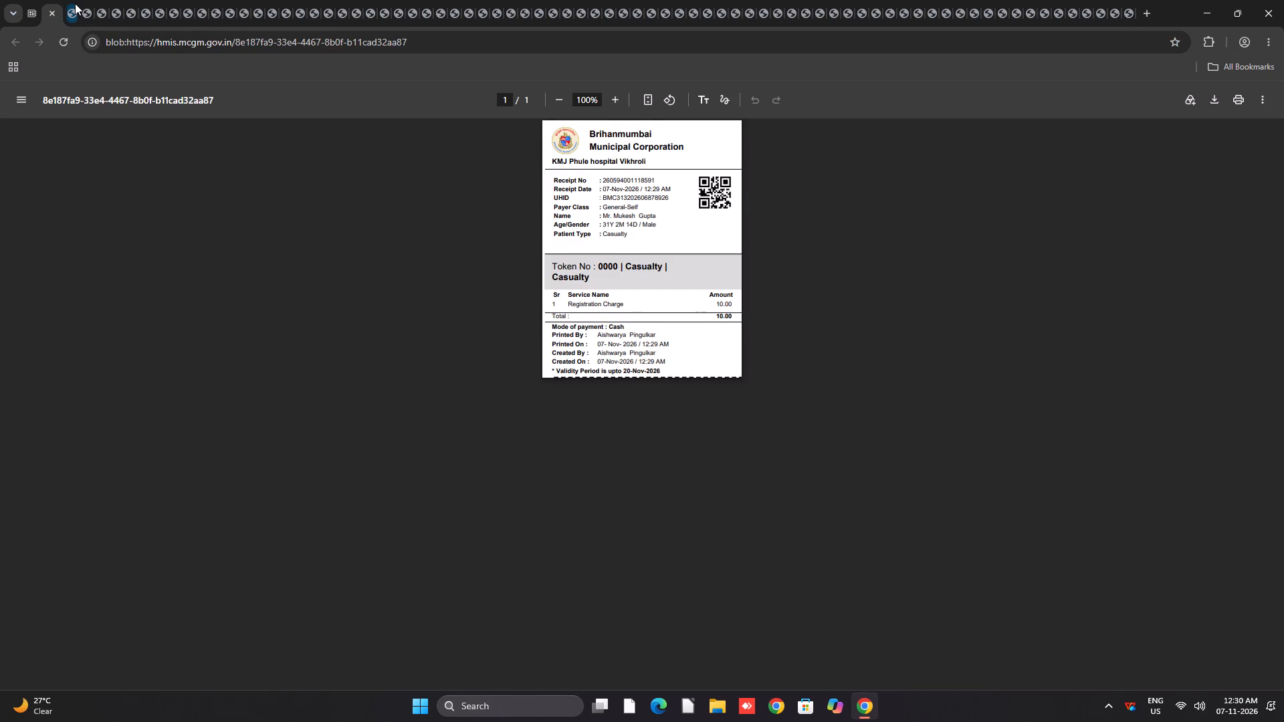
Open the User Wise Cash Collection report and search it for "upi", advancing through the matches to page 17.
left_click(75, 3)
left_click(86, 7)
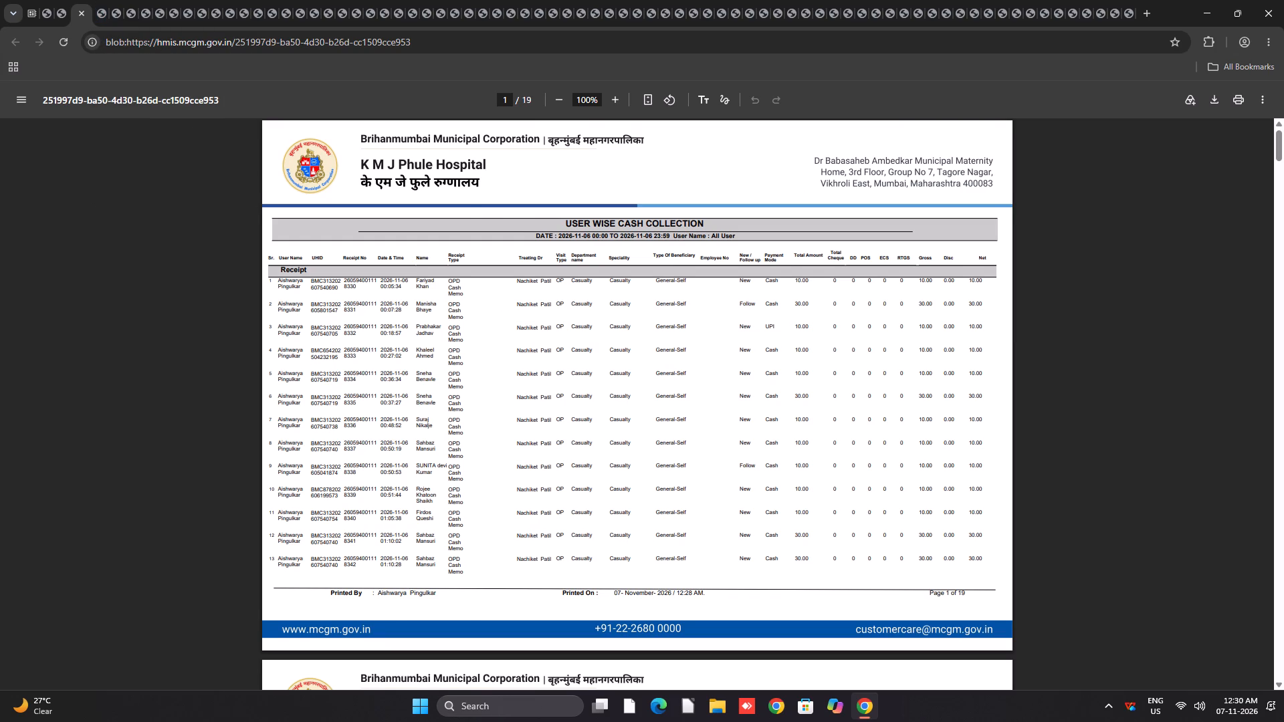
scroll(668, 310, "down", 2)
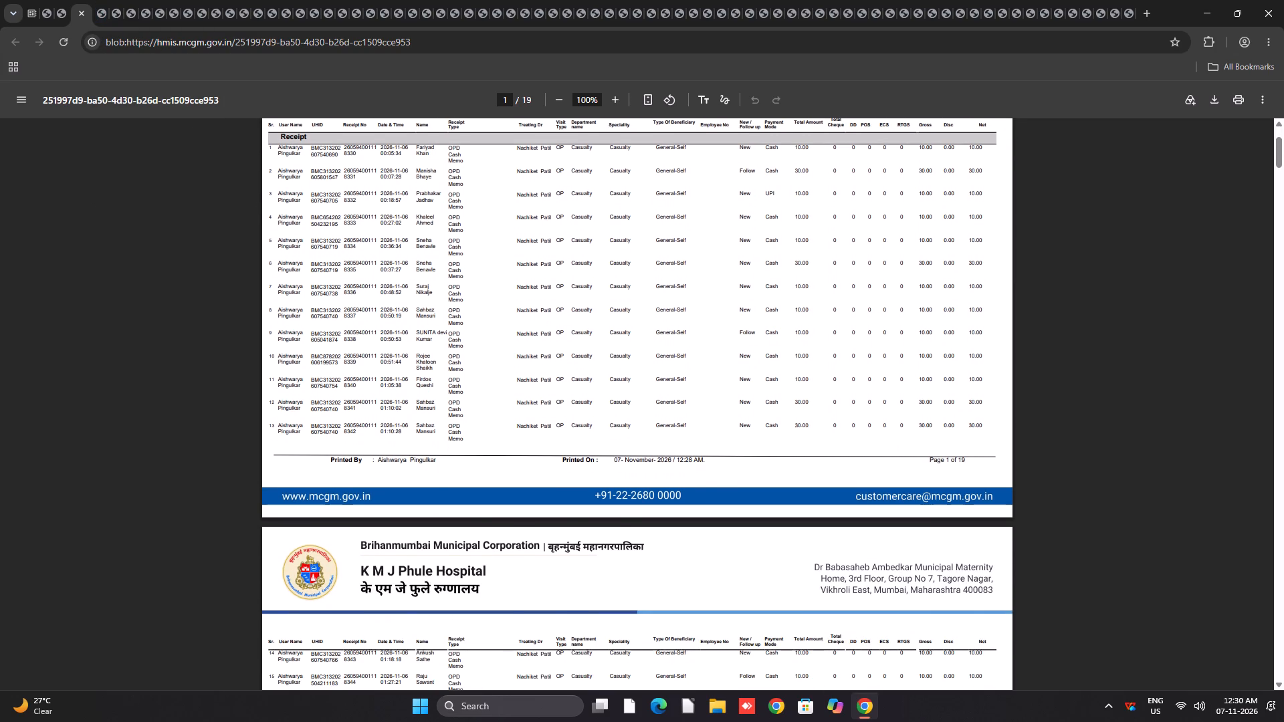
key("ctrl+f")
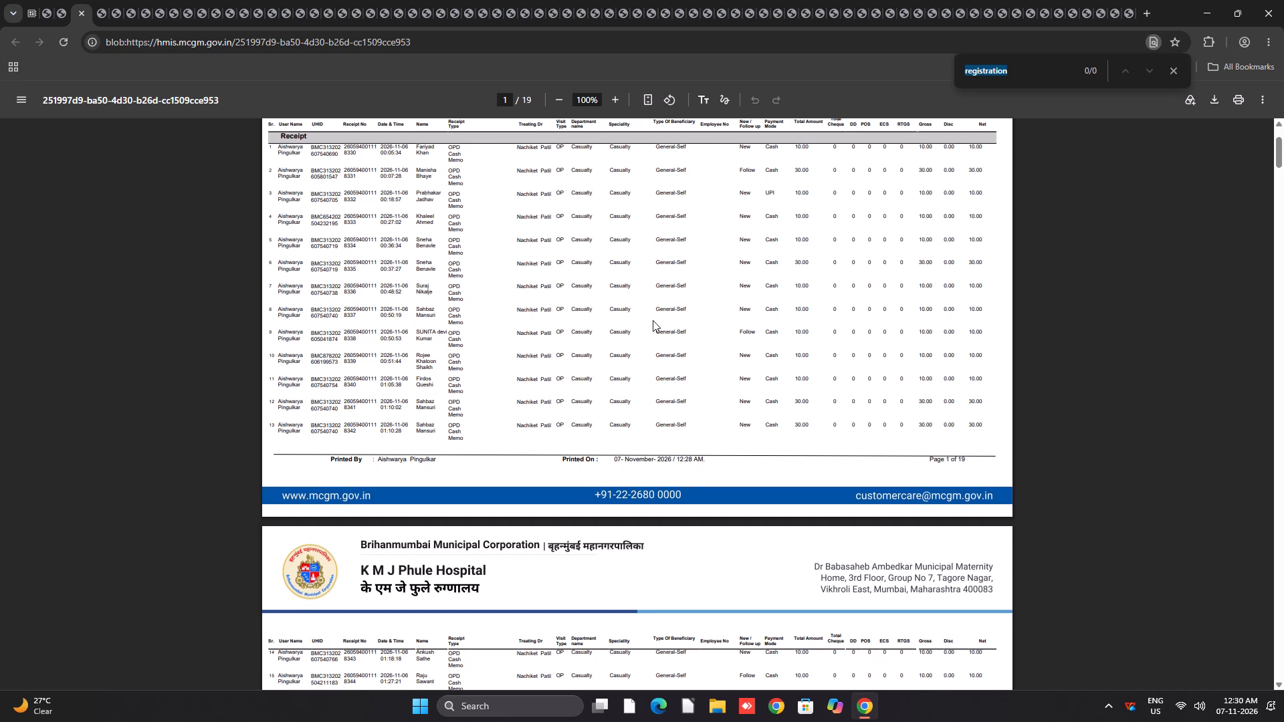
type("upi")
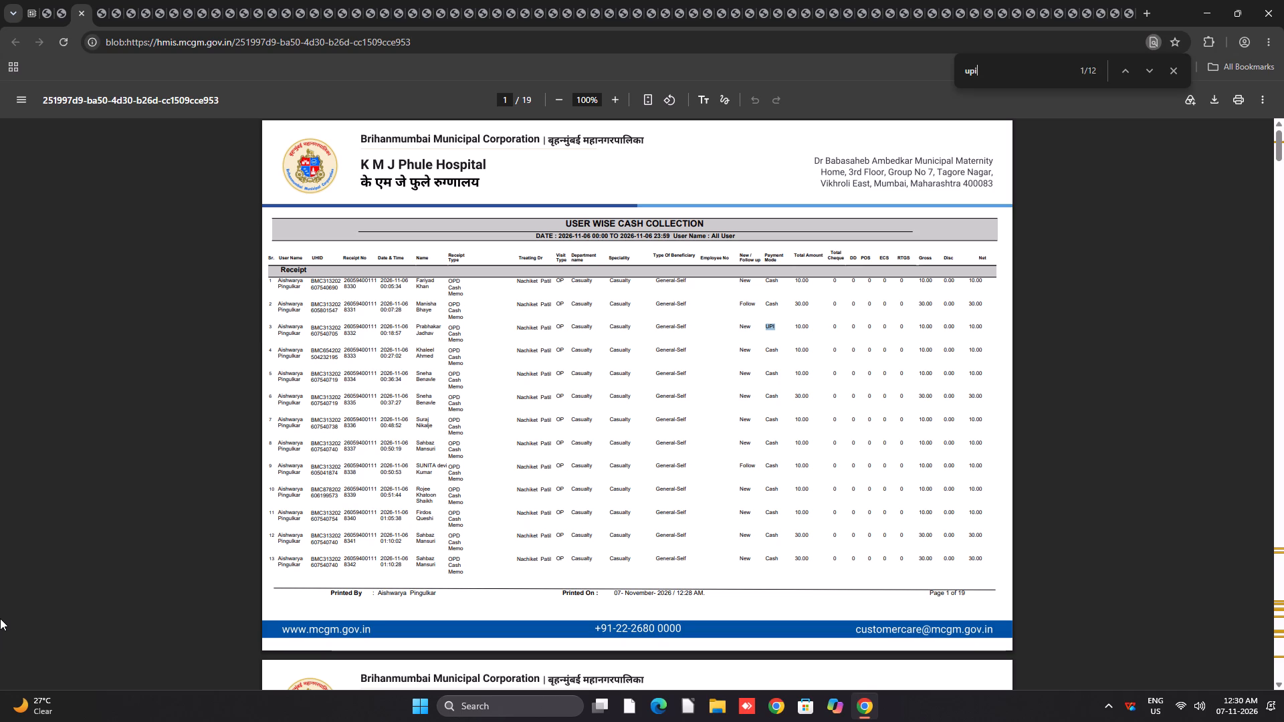
key("Return")
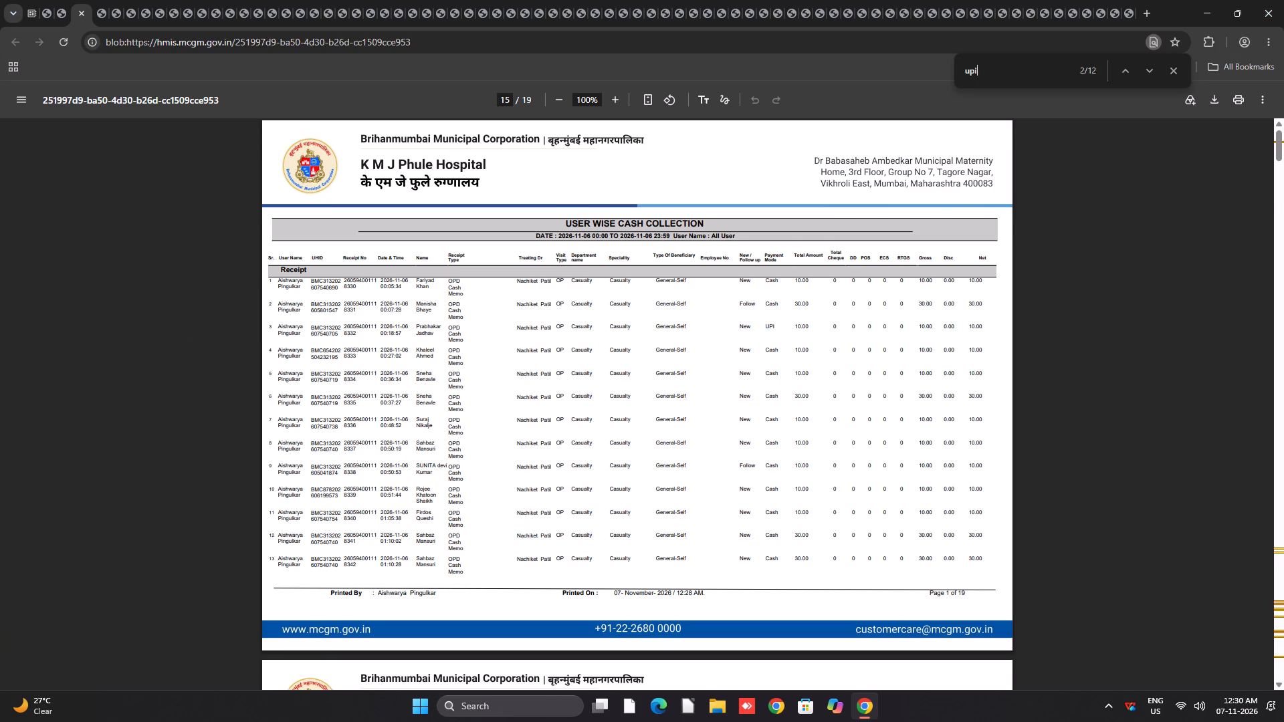
key("Return")
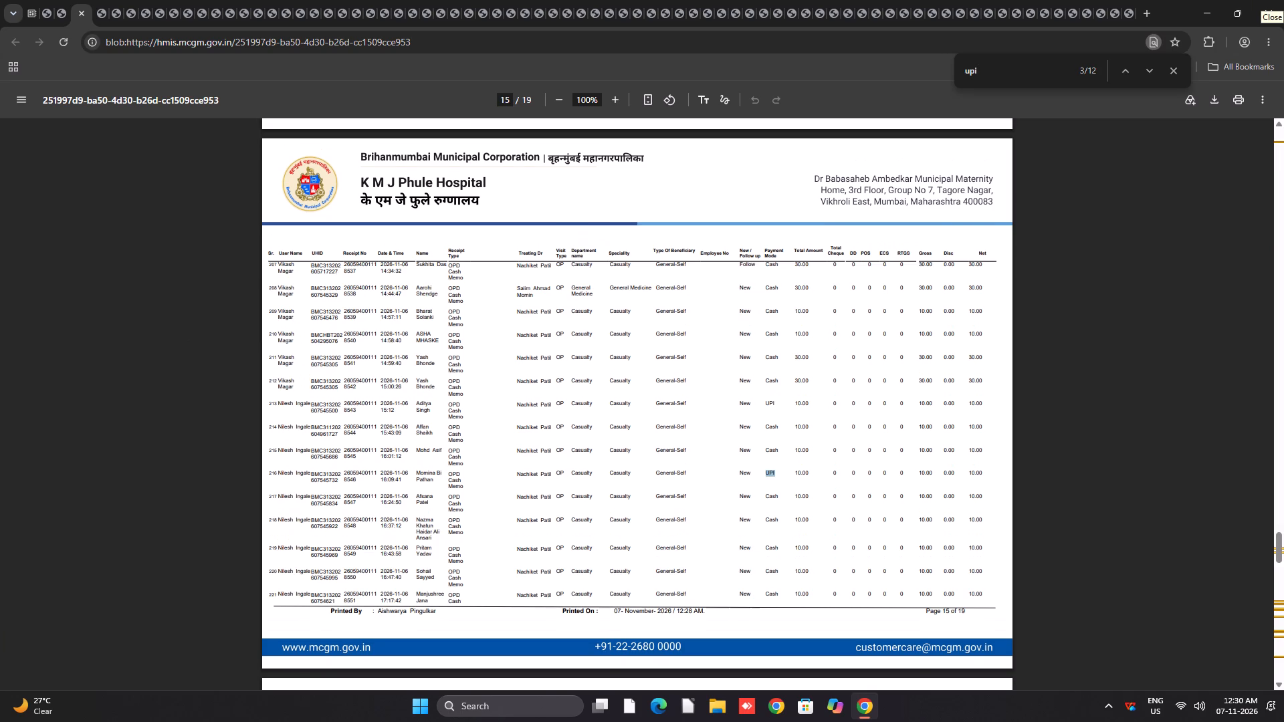
key("Return")
key("Return")
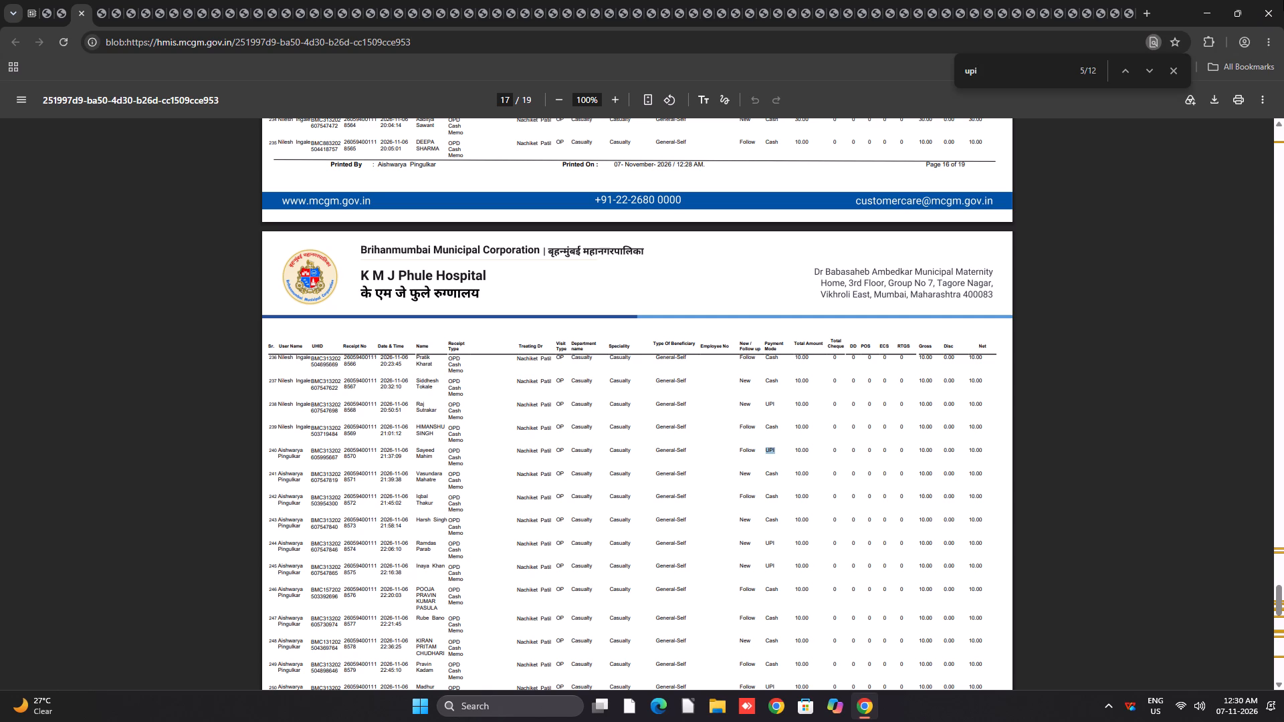
Look back through the receipt rows of the cash collection report from page 17 to its first page.
scroll(1283, 0, "up", 14)
scroll(1128, 86, "up", 7)
scroll(818, 526, "up", 8)
scroll(851, 436, "up", 20)
scroll(862, 406, "down", 1)
scroll(862, 406, "up", 7)
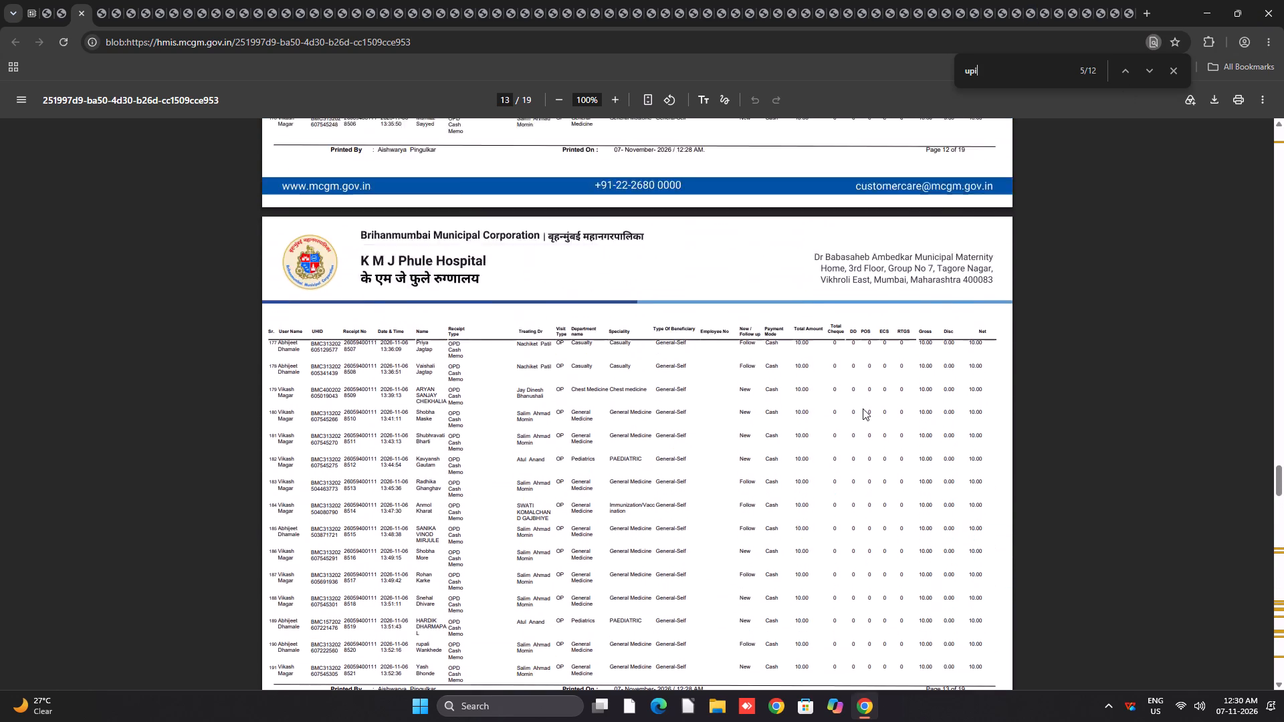
scroll(863, 408, "up", 20)
scroll(863, 408, "up", 19)
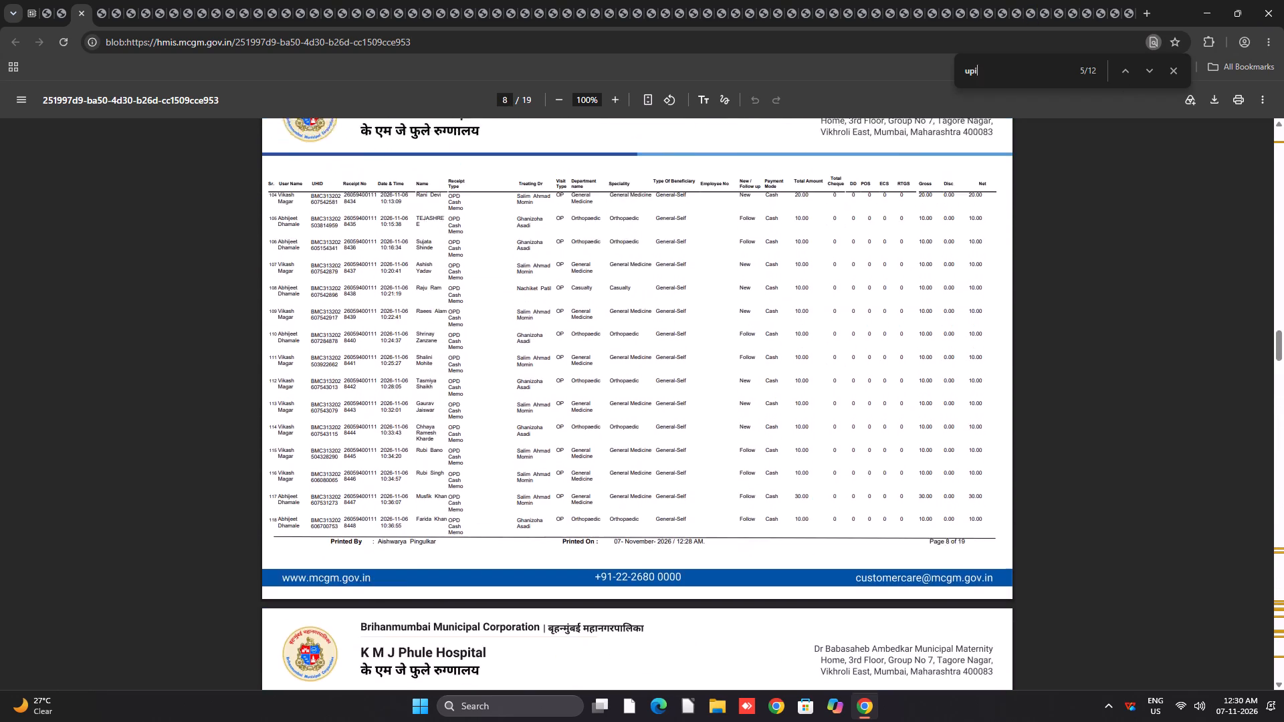
scroll(869, 412, "up", 8)
left_click_drag(1275, 299, 1283, 203)
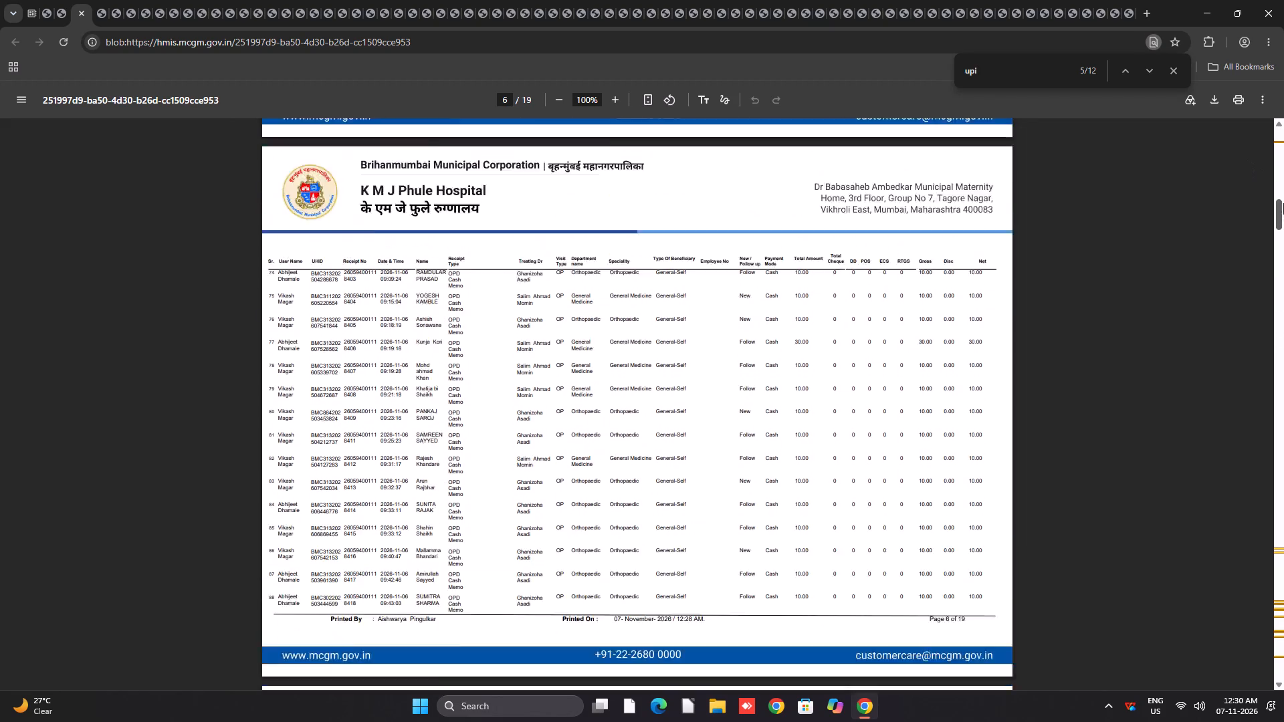
left_click_drag(1283, 203, 1279, 152)
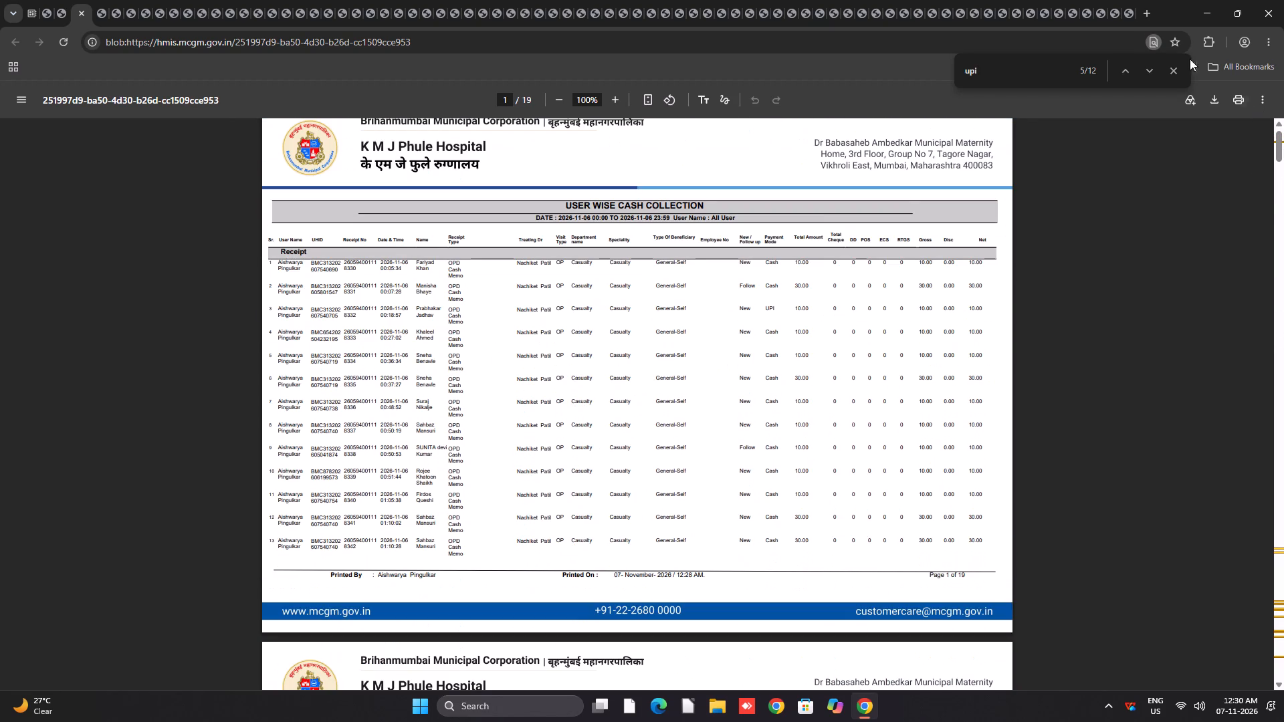
Restart the "upi" matches from the first page of the report and advance to the match on page 15.
triple_click(1118, 70)
double_click(1119, 70)
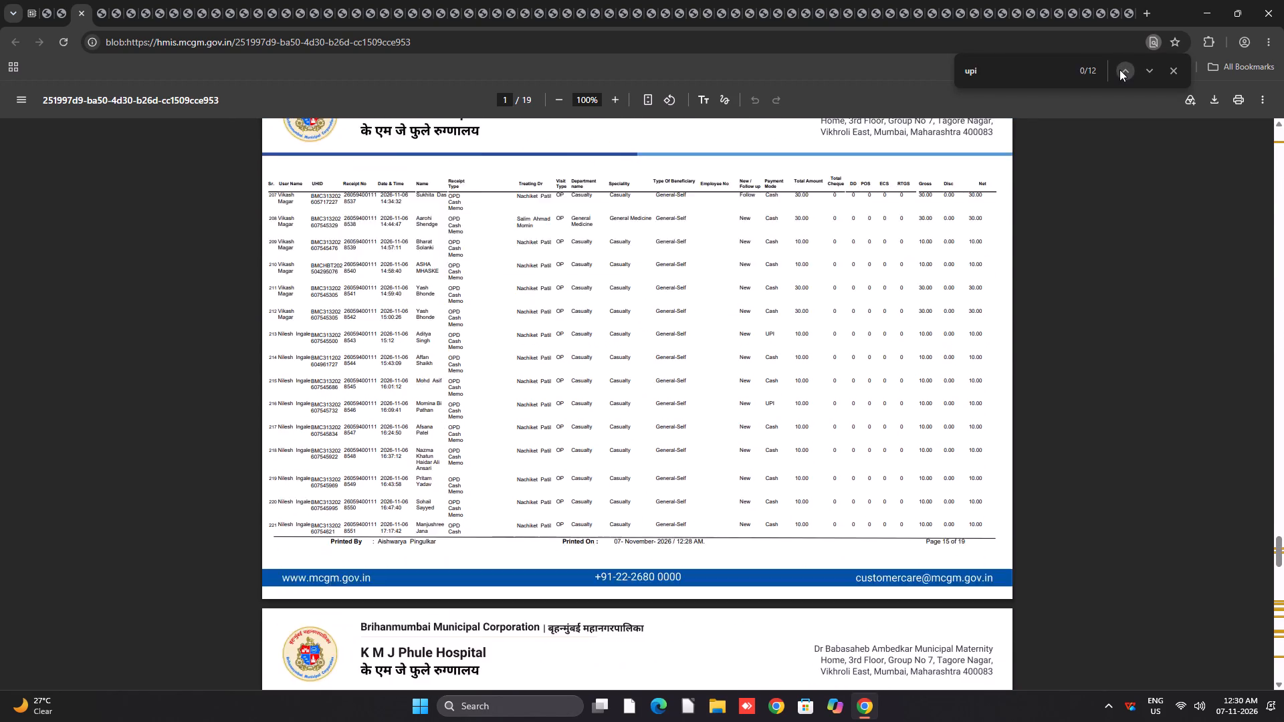
left_click(1143, 68)
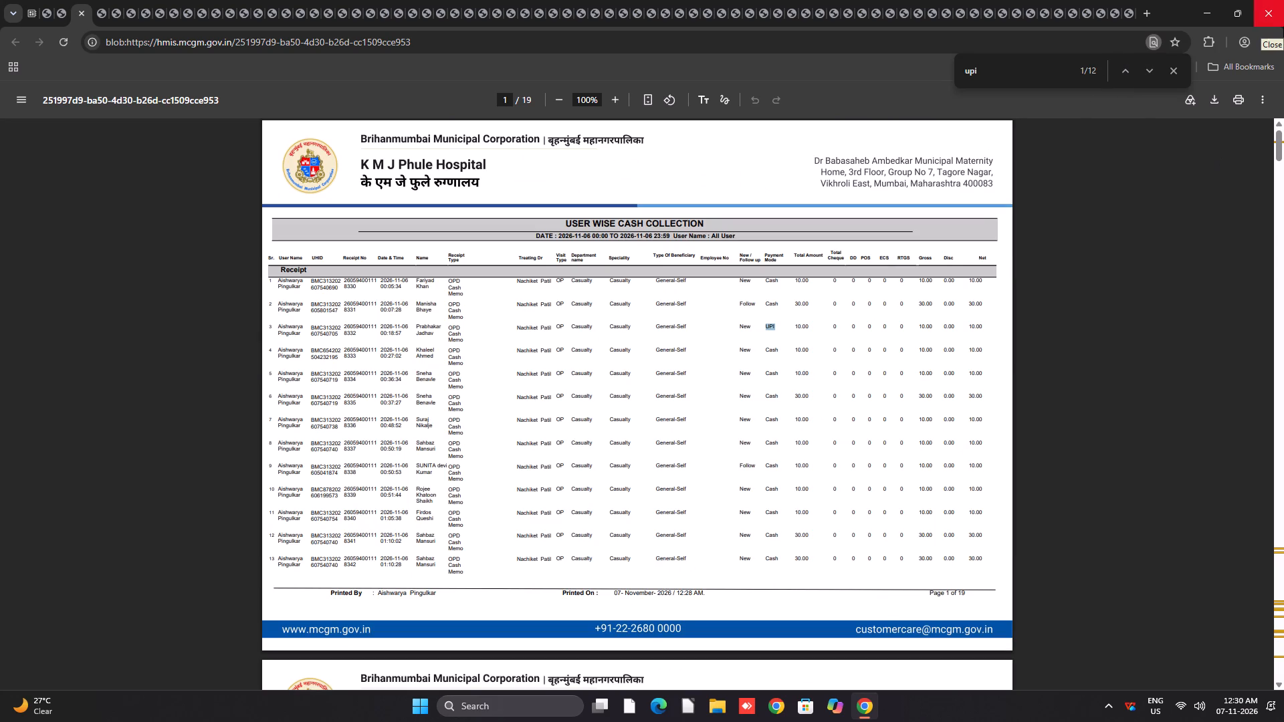
key("Return")
key("Return")
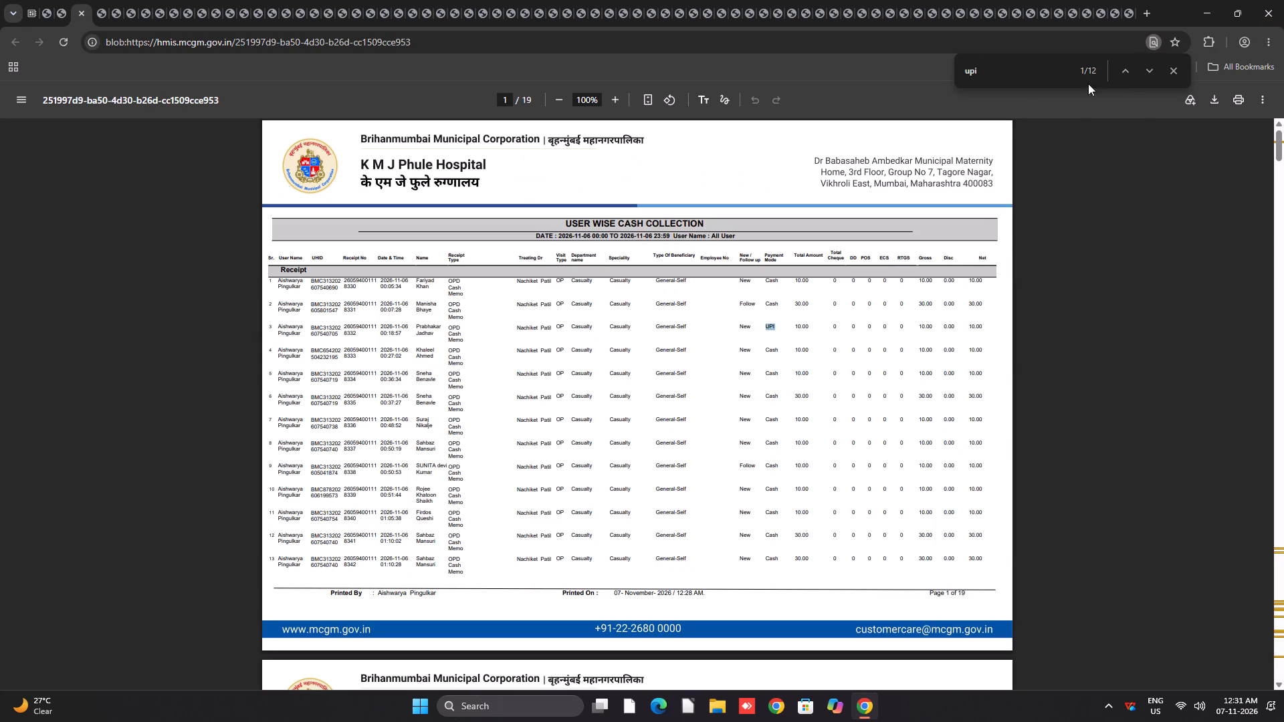
left_click(1152, 69)
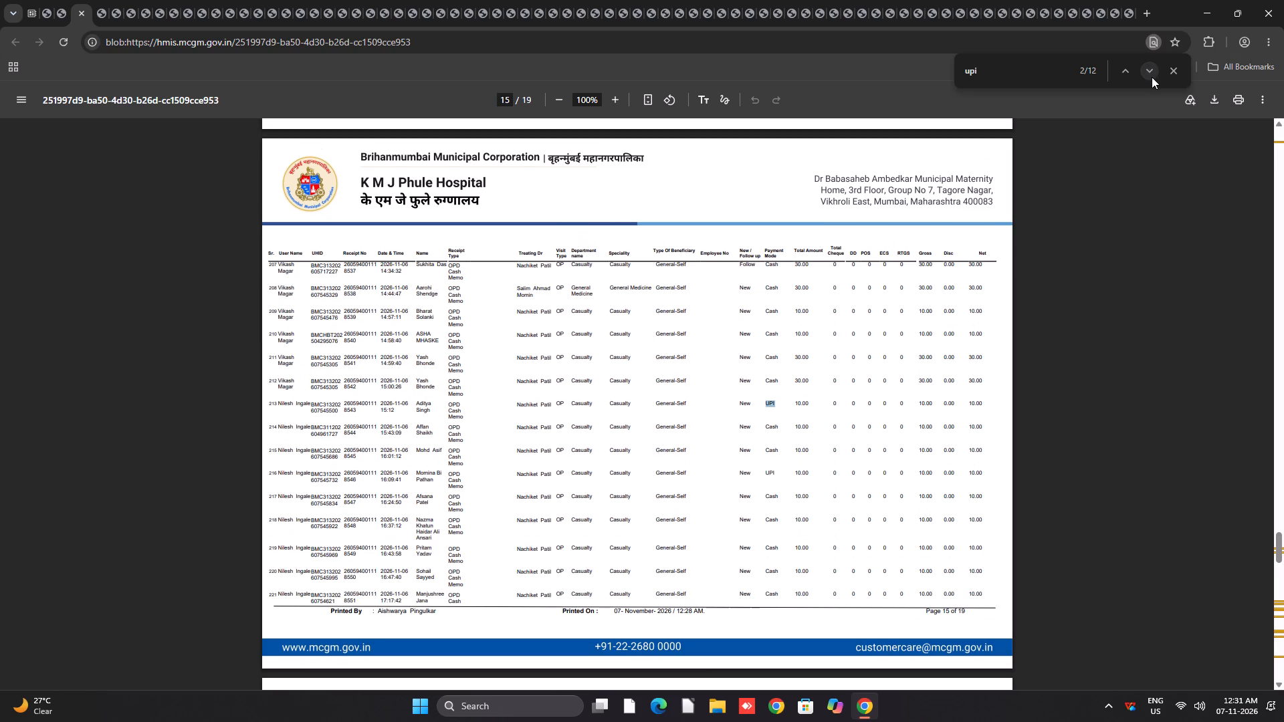
double_click(1276, 552)
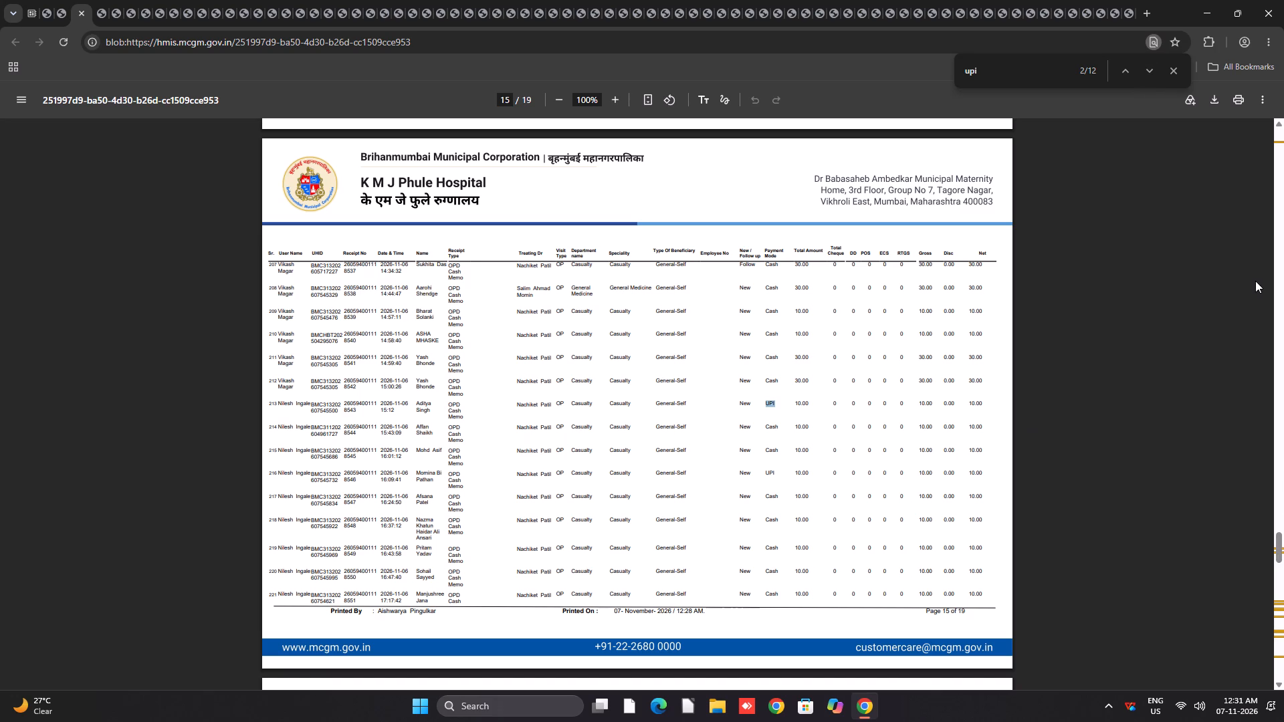
key("Return")
Search the cash collection report for "upi" again and go through the matches to the payment mode summary on page 19.
left_click(63, 11)
left_click(84, 15)
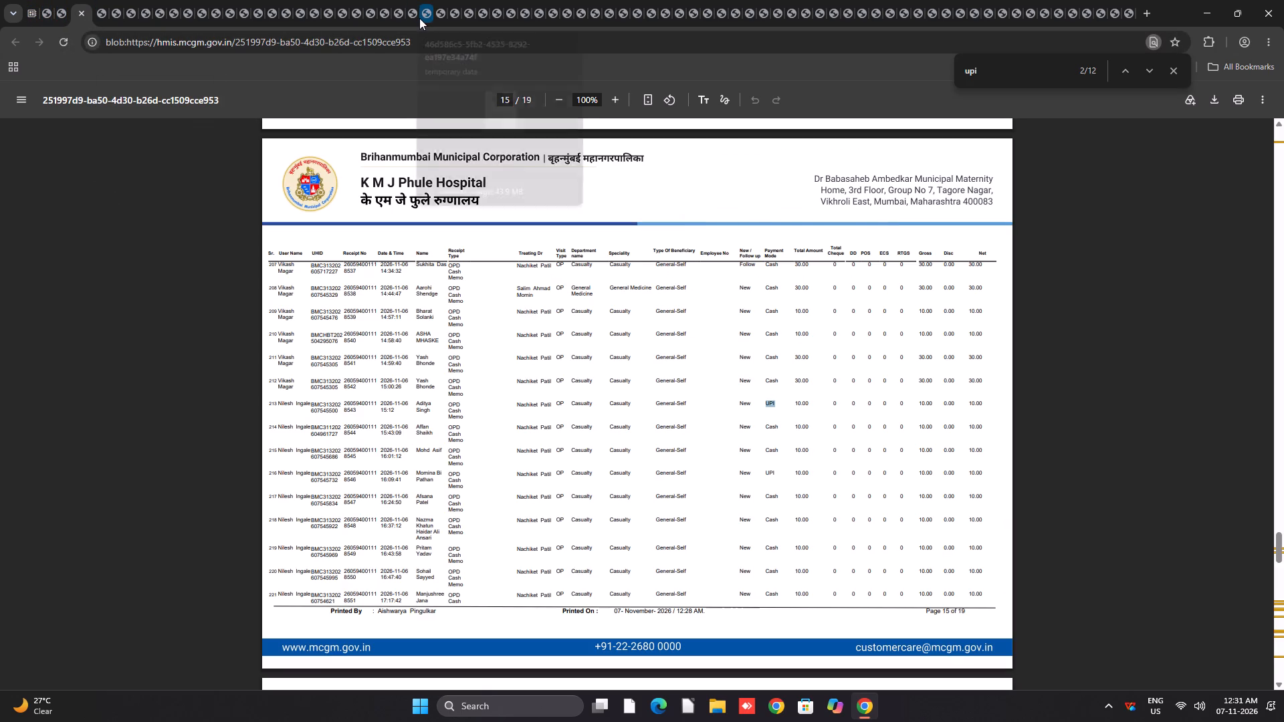
left_click_drag(1000, 77, 686, 62)
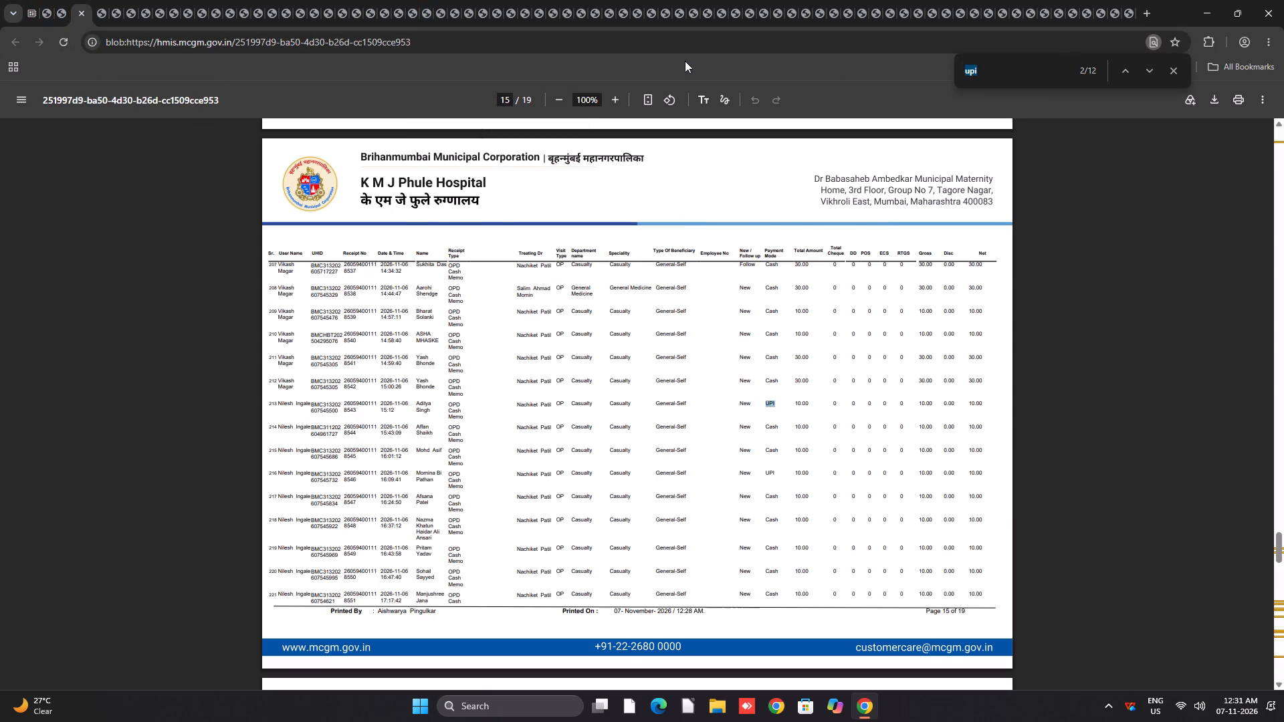
type("upi")
key("Return")
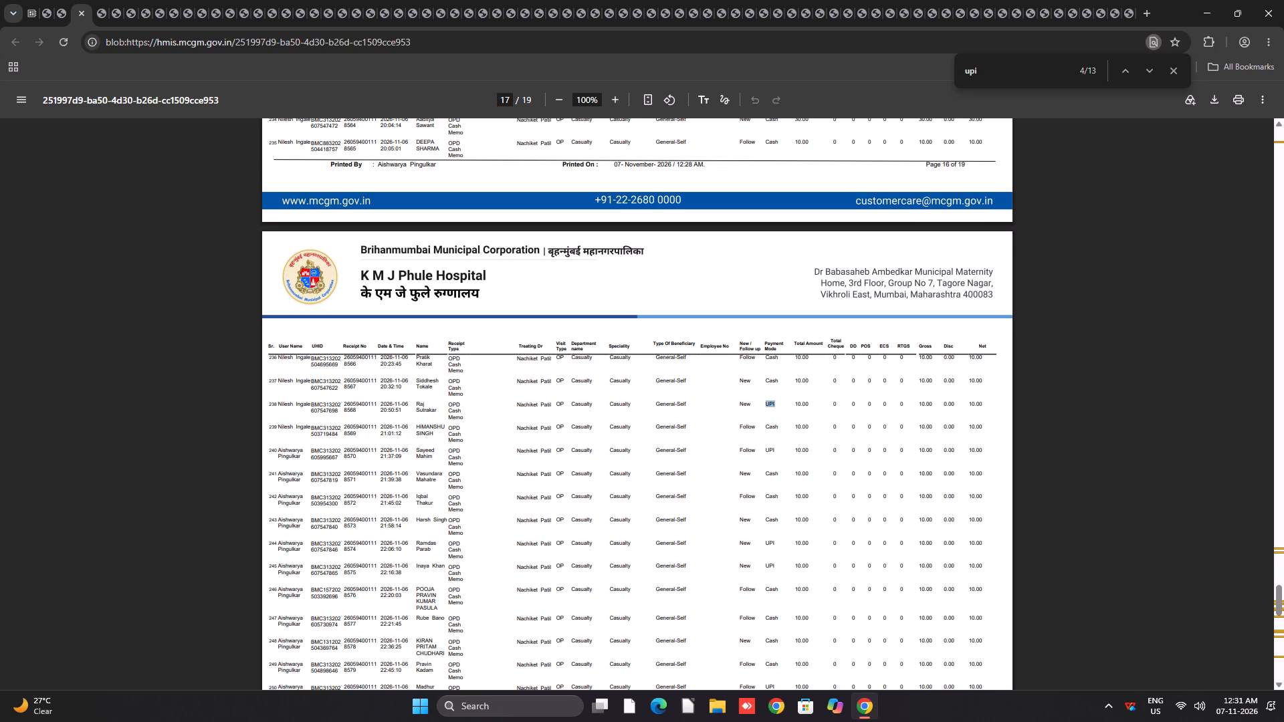
key("Return")
key("Return")
key("Return")
key("Return")
key("Return")
key("Return")
key("Return")
key("Return")
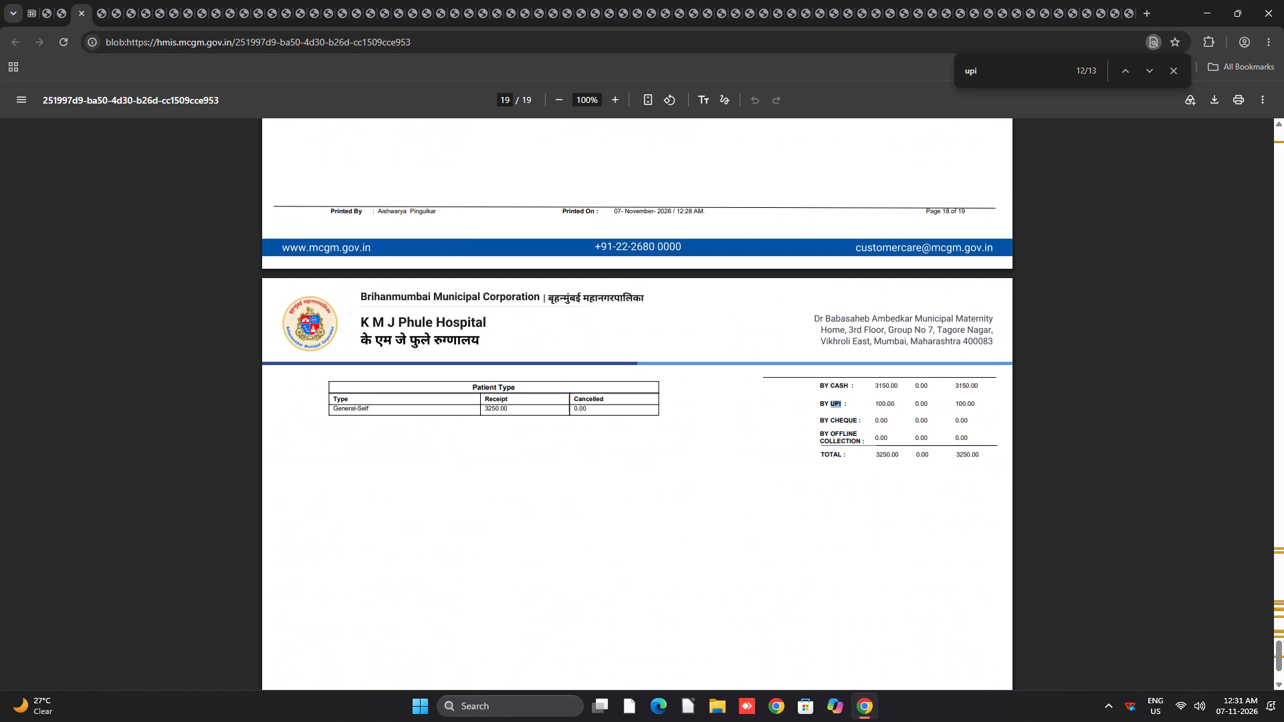
key("Return")
Go through the "upi" matches again from the first page of the cash collection report to the payment mode summary on page 18.
key("Return")
key("Return")
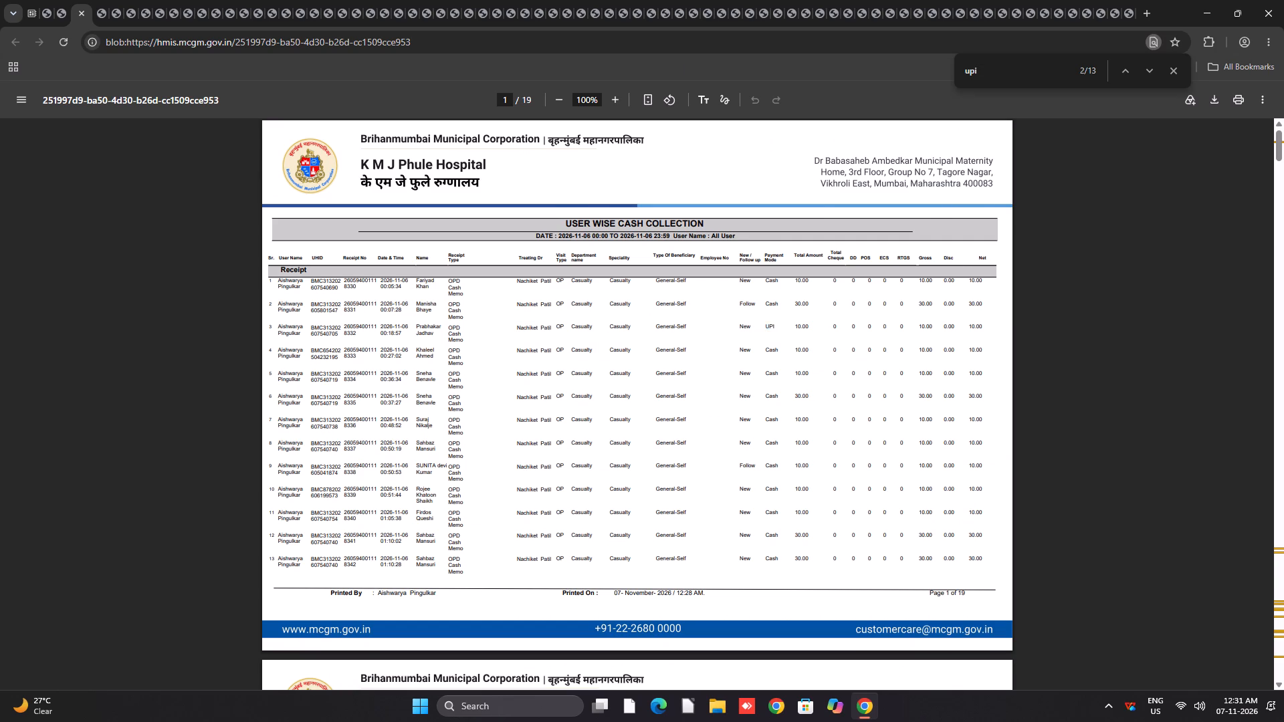
key("Return")
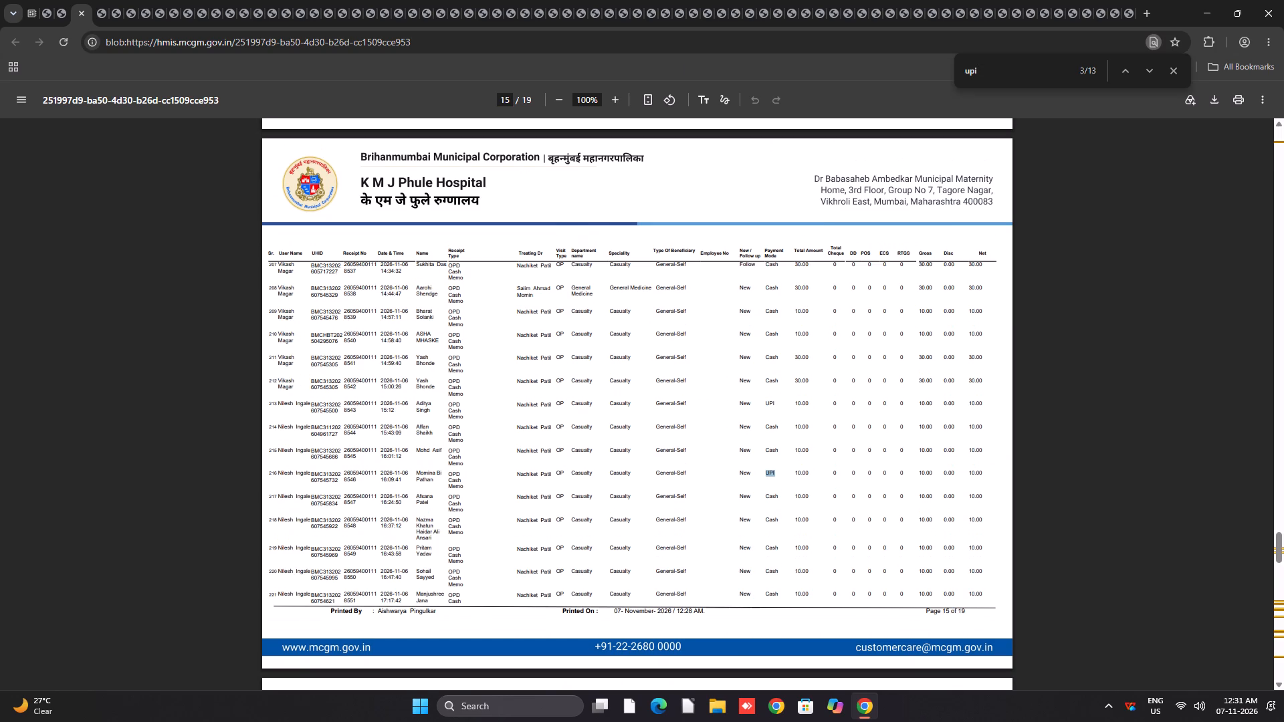
key("Return")
key("Return")
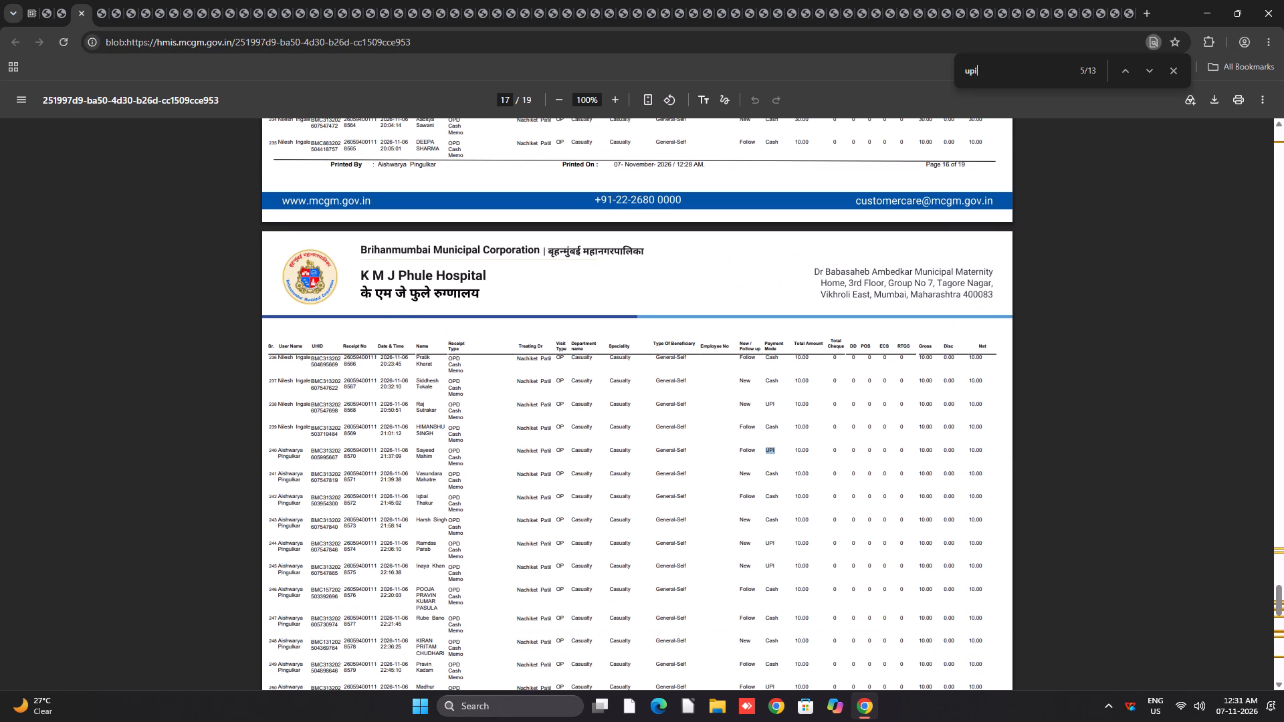
key("Return")
key("Return")
key("Return")
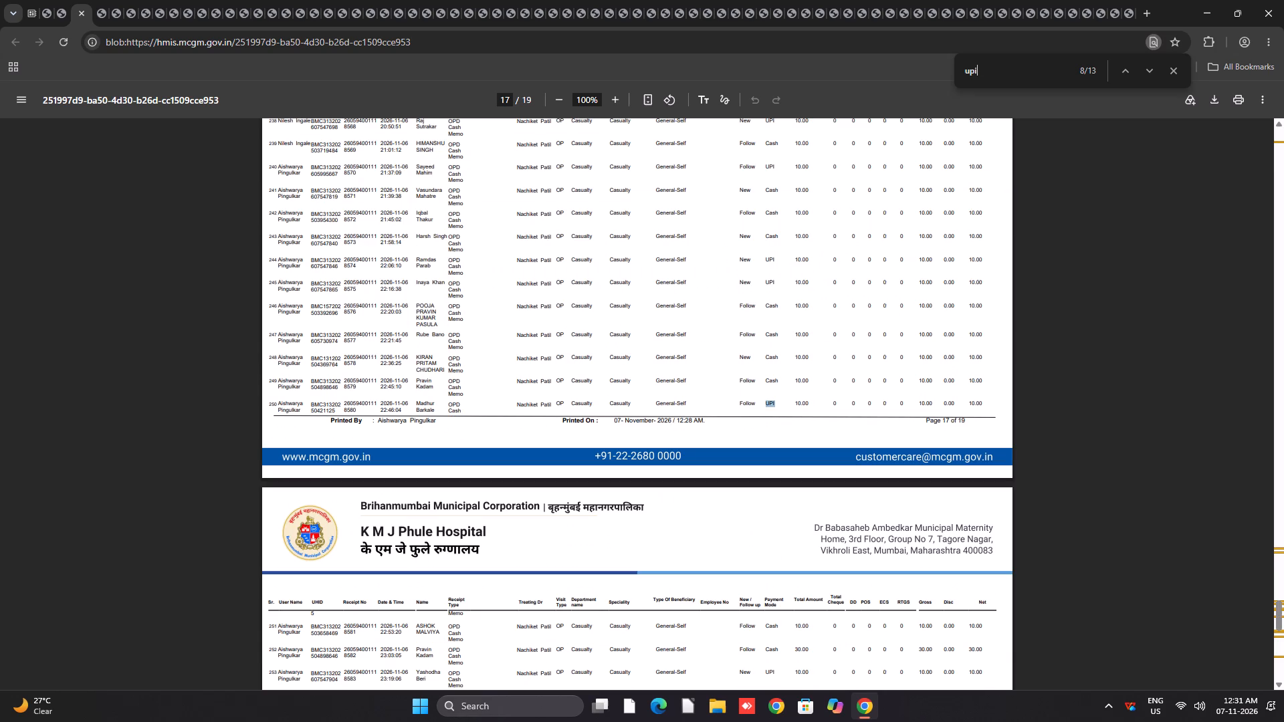
key("Return")
key("Return")
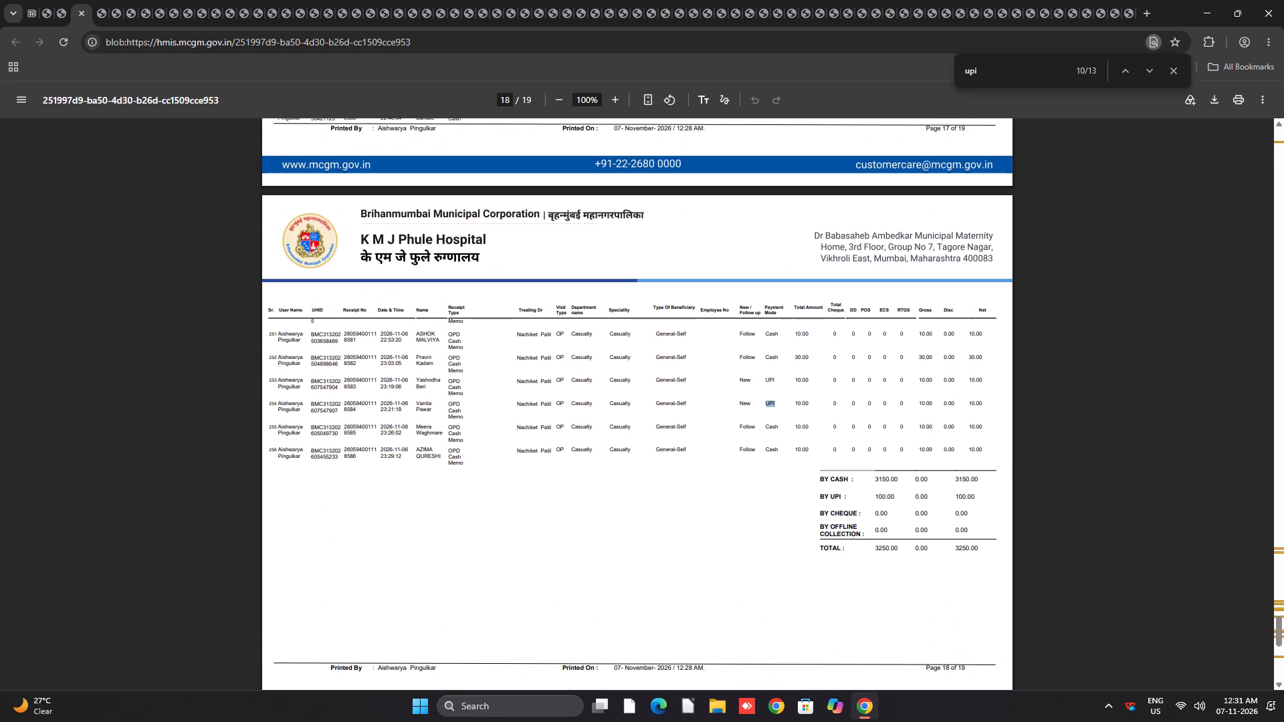
key("Return")
Examine the receipt rows and payment mode summaries on pages 16 to 19, and return to the report's first page.
scroll(844, 451, "up", 18)
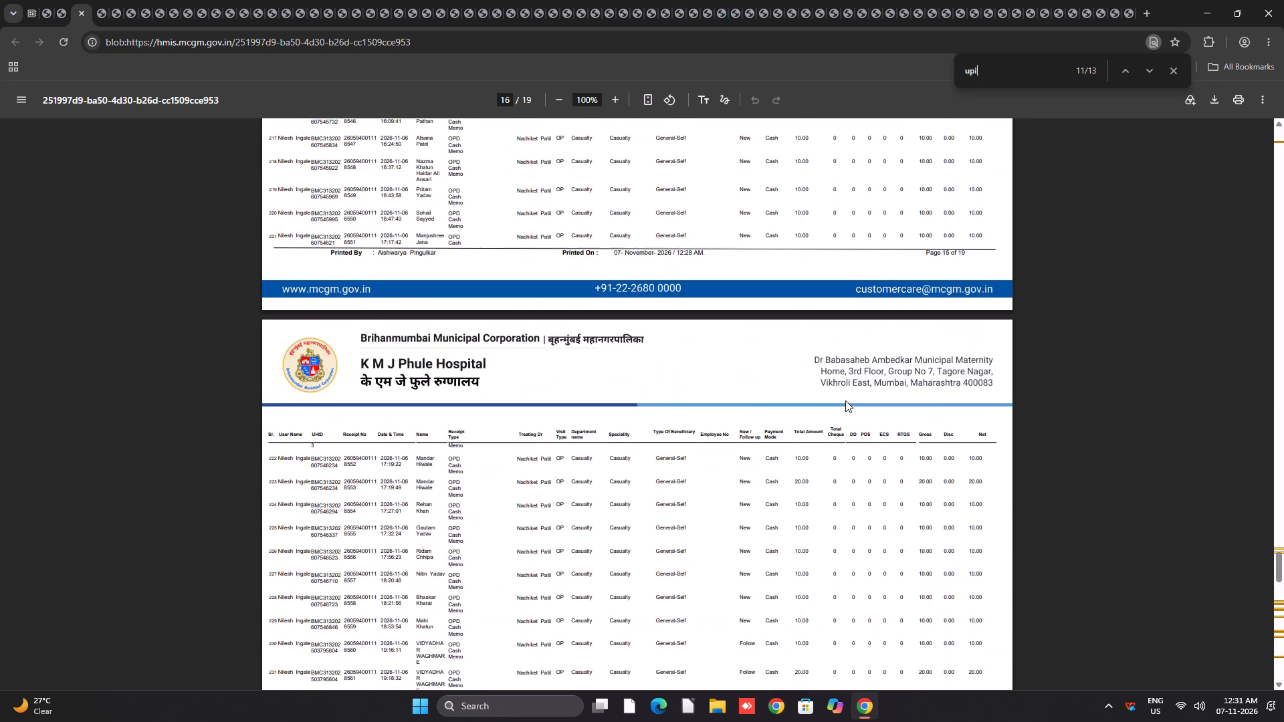
scroll(845, 400, "down", 13)
scroll(863, 459, "down", 9)
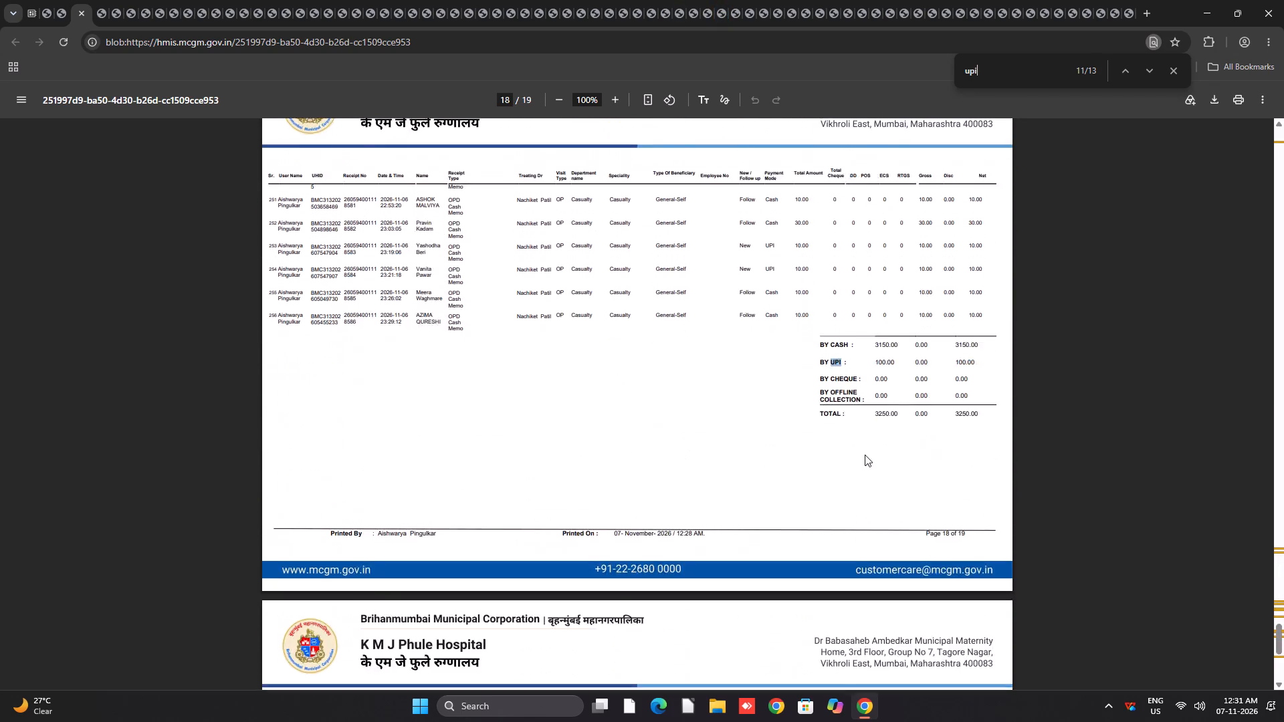
scroll(865, 455, "down", 1)
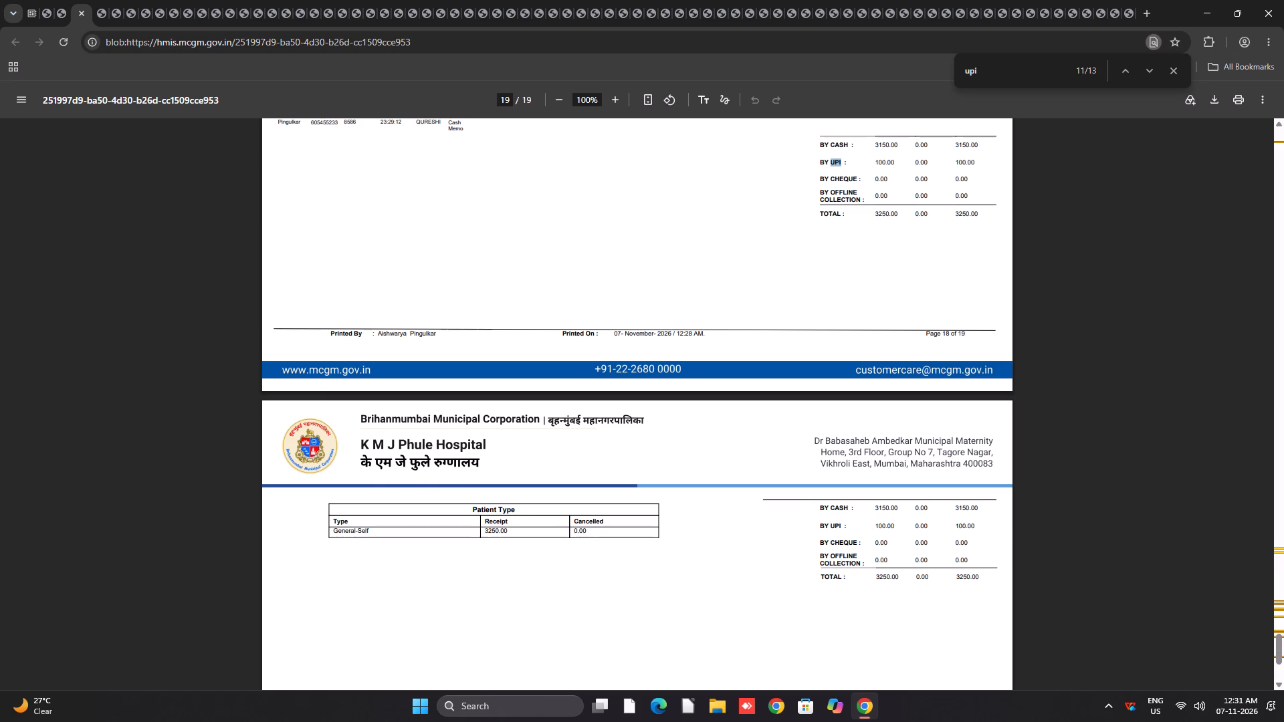
scroll(870, 529, "up", 11)
scroll(863, 459, "up", 15)
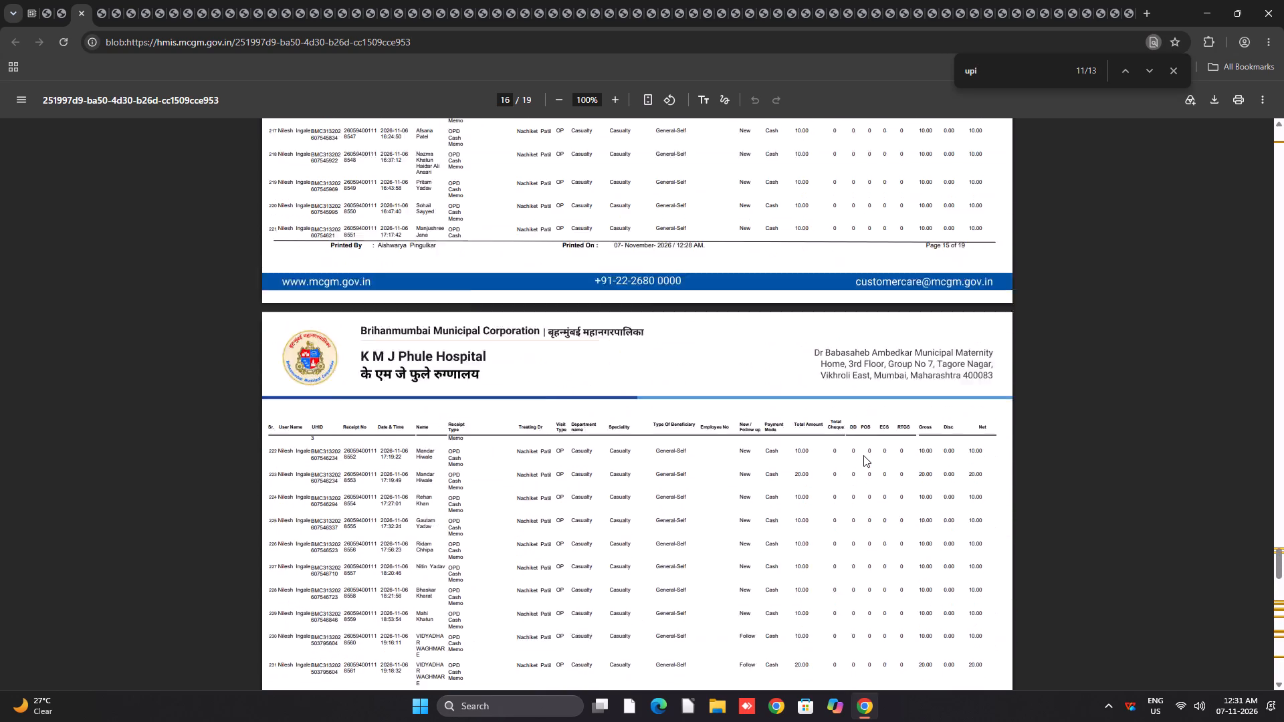
scroll(863, 455, "up", 10)
left_click_drag(1279, 521, 1271, 372)
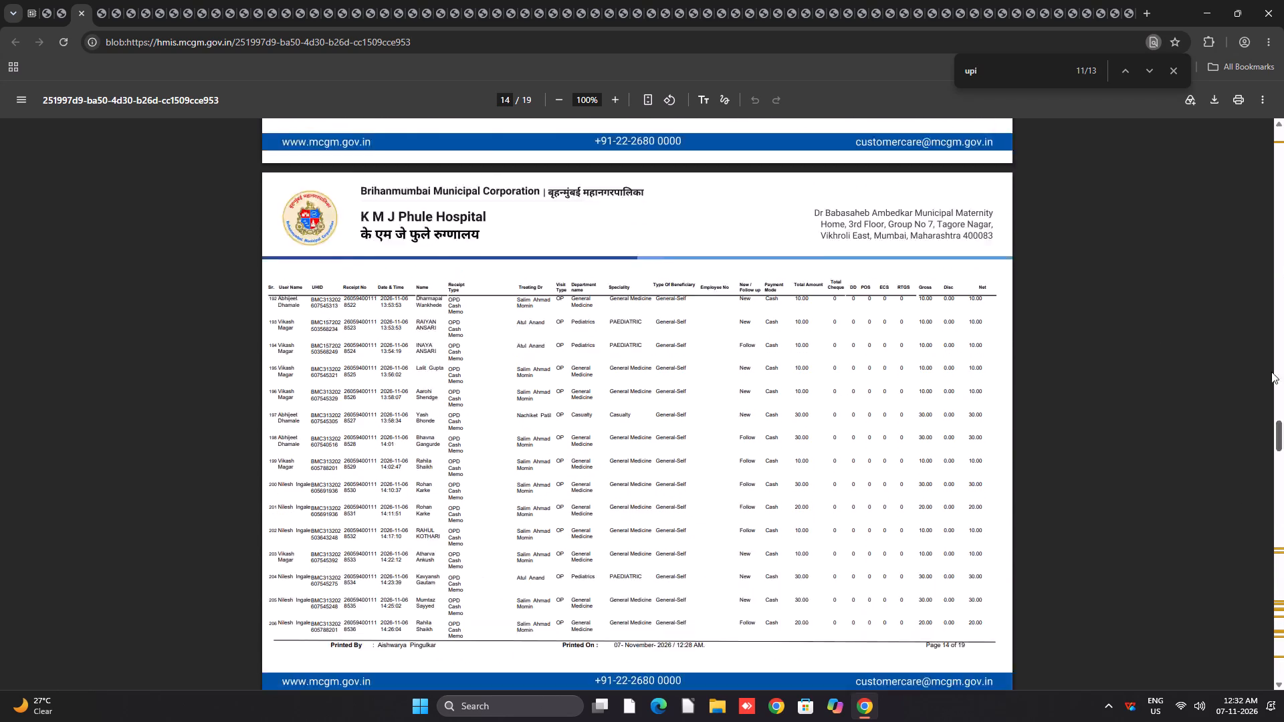
left_click_drag(1271, 372, 1125, 78)
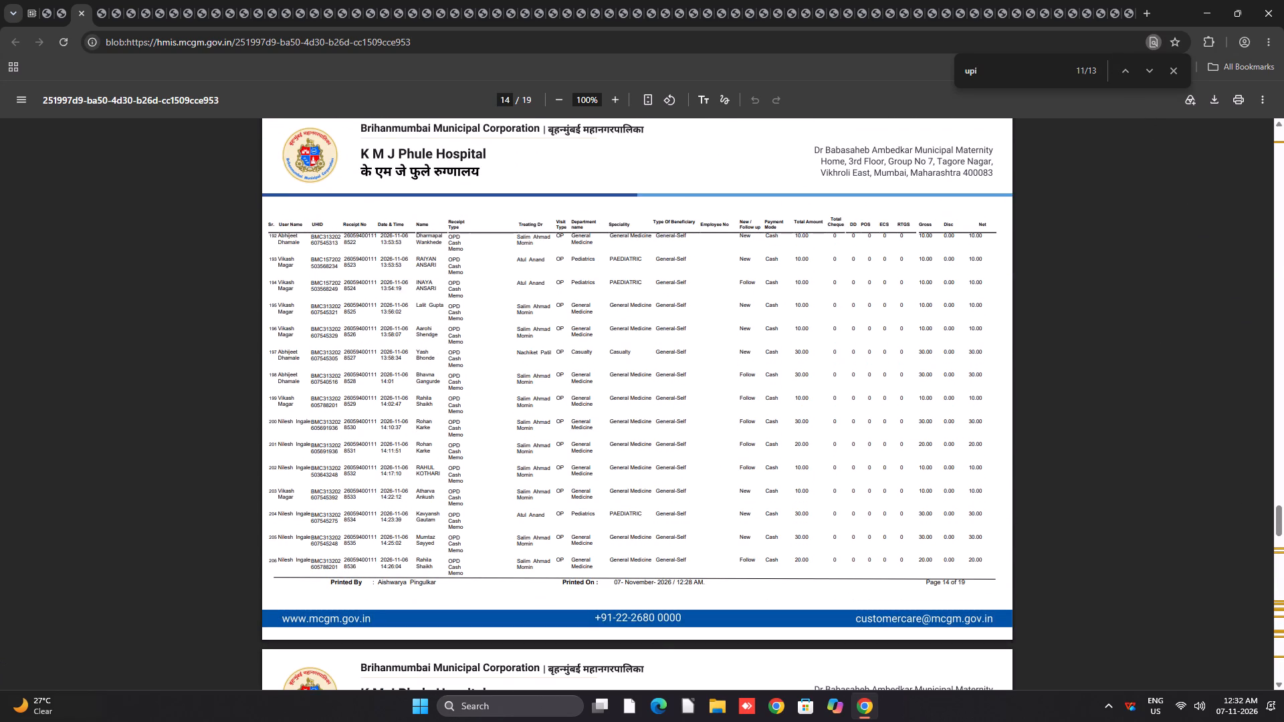
left_click_drag(1281, 515, 1283, 291)
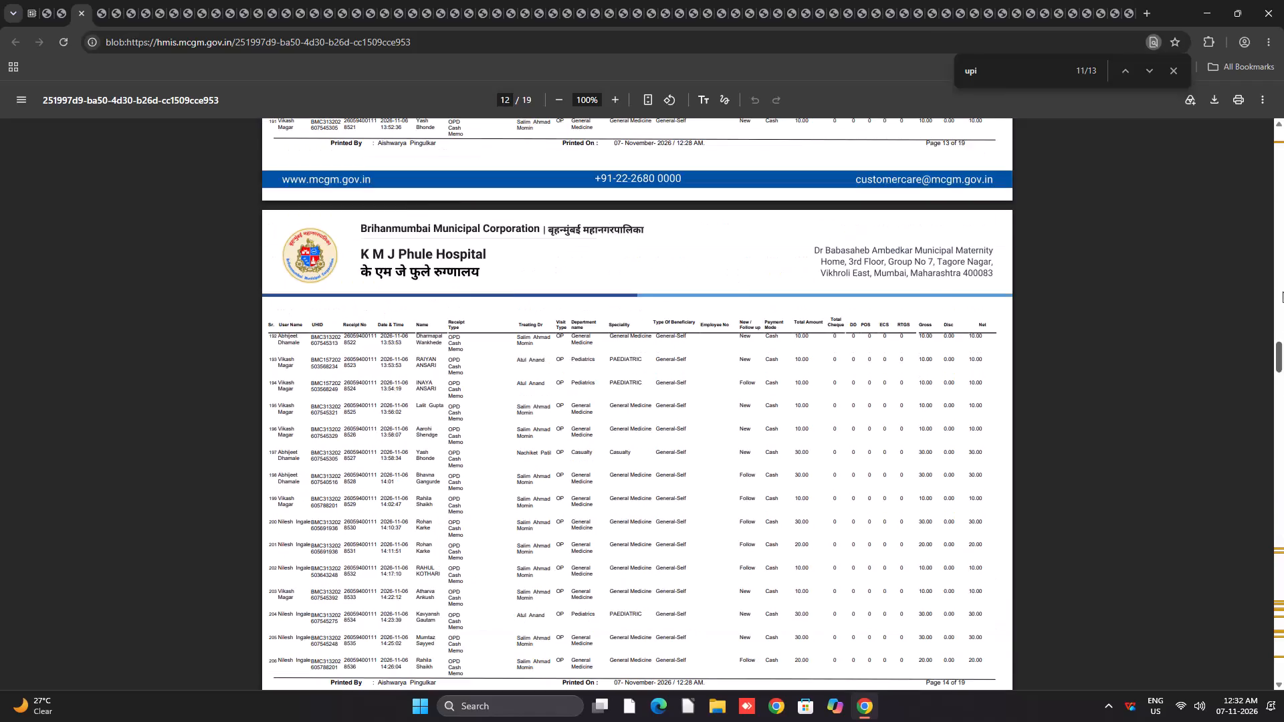
left_click_drag(1283, 291, 1263, 99)
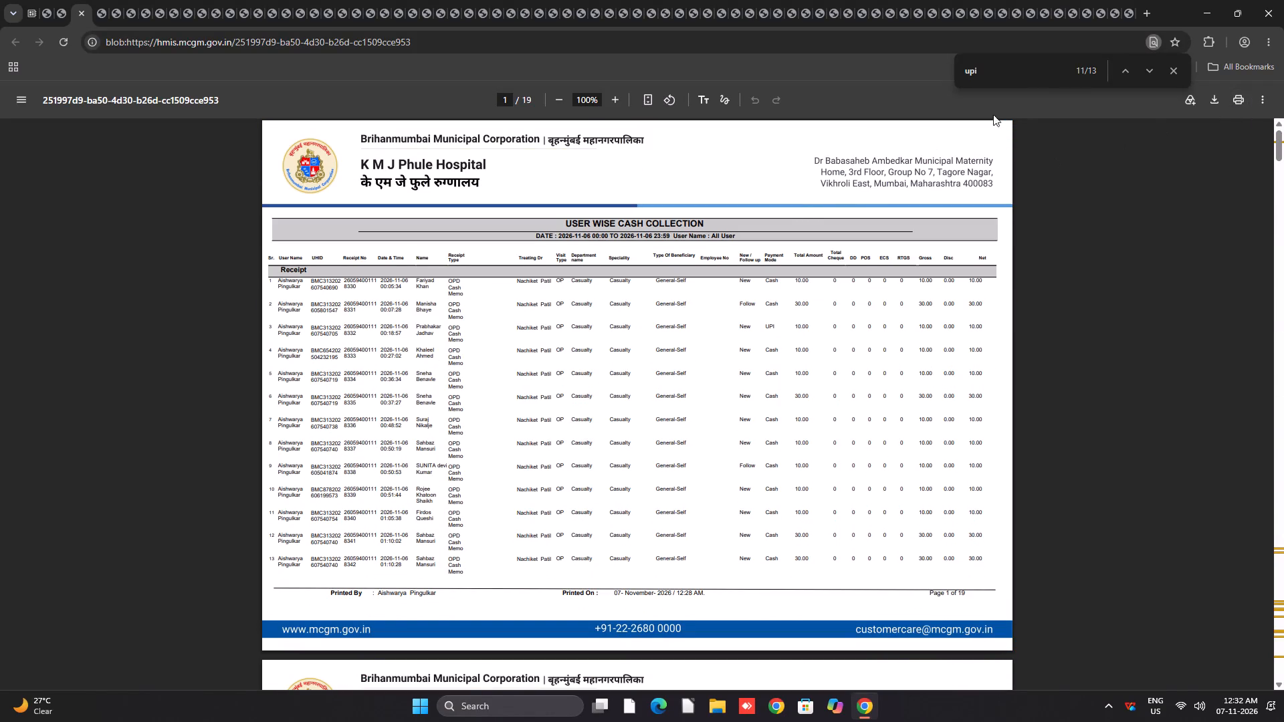
Search the cash collection report for "upi" afresh and advance through the matches to the last UPI receipt row on page 18.
left_click_drag(1008, 75, 861, 82)
type("upi")
key("Return")
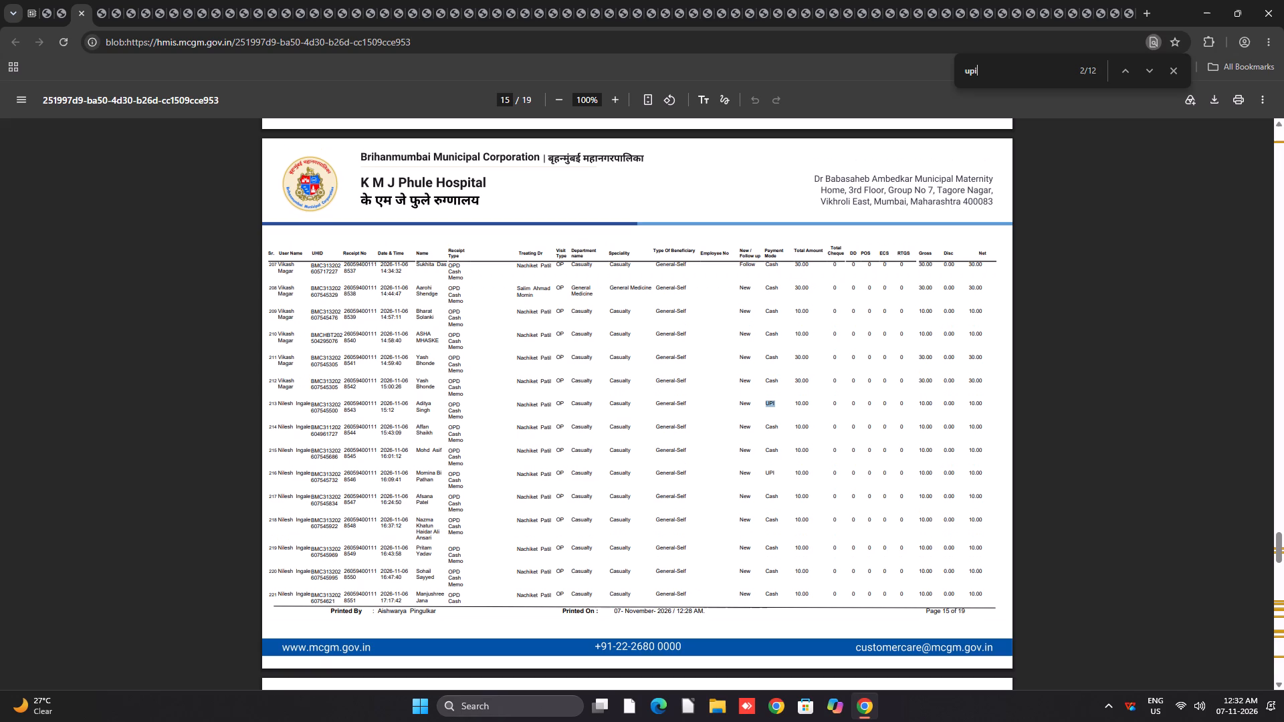
key("Return")
key("Return")
key("Return")
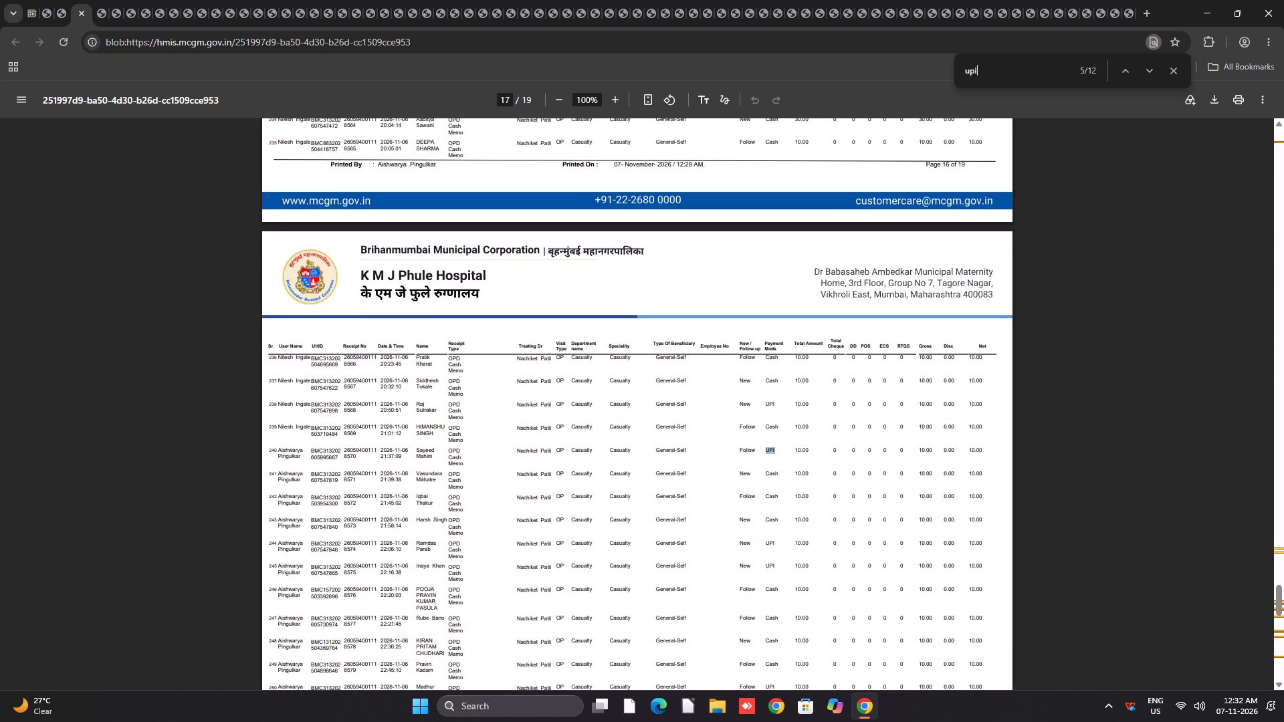
key("Return")
key("Return")
key("Return")
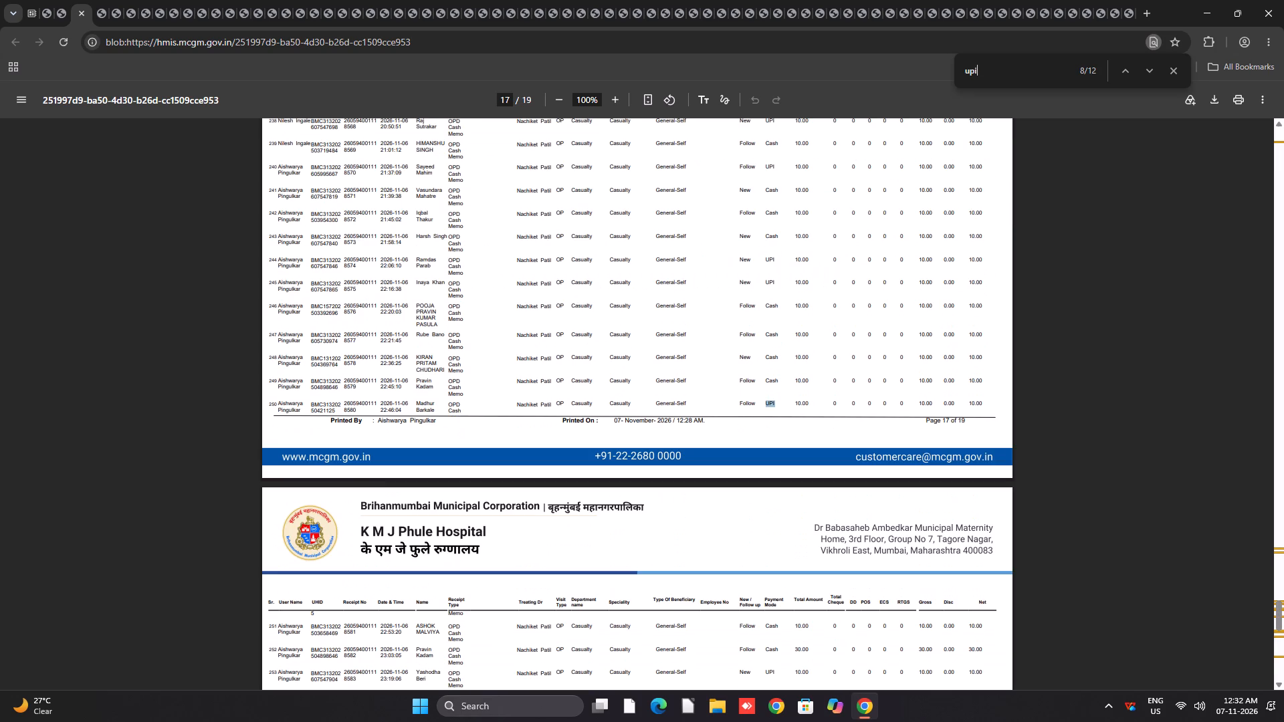
key("Return")
key("Return")
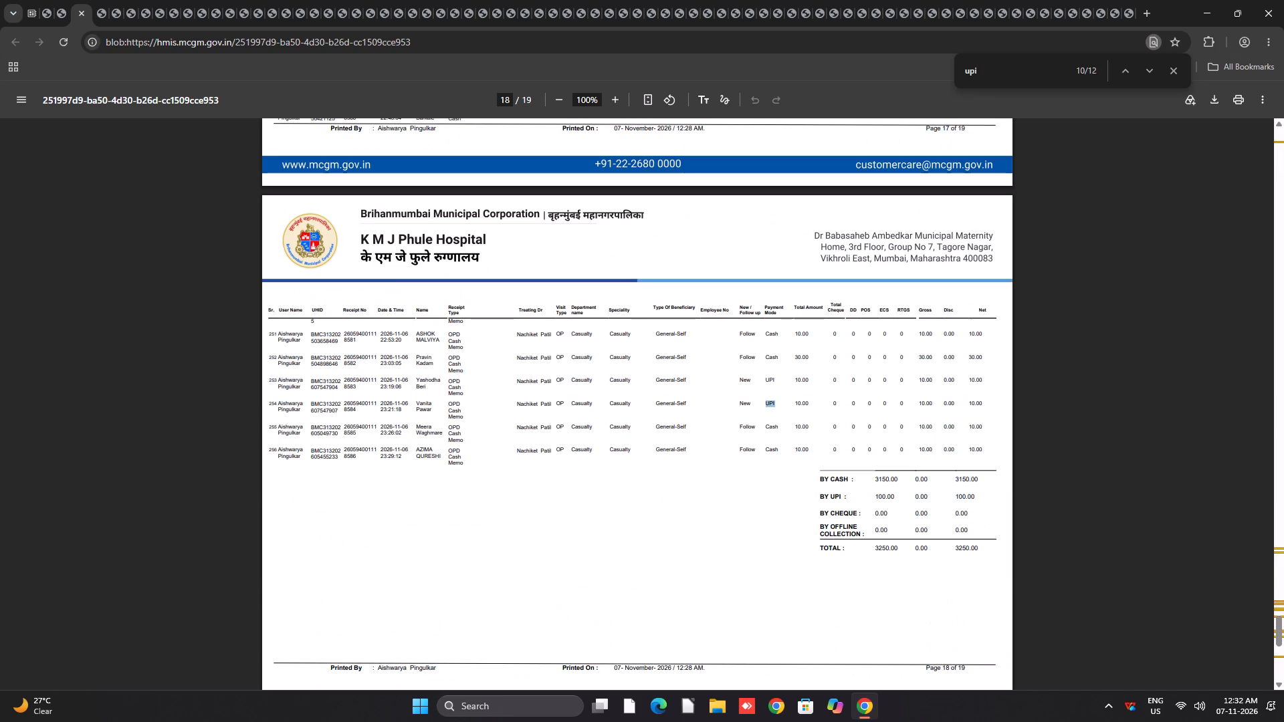
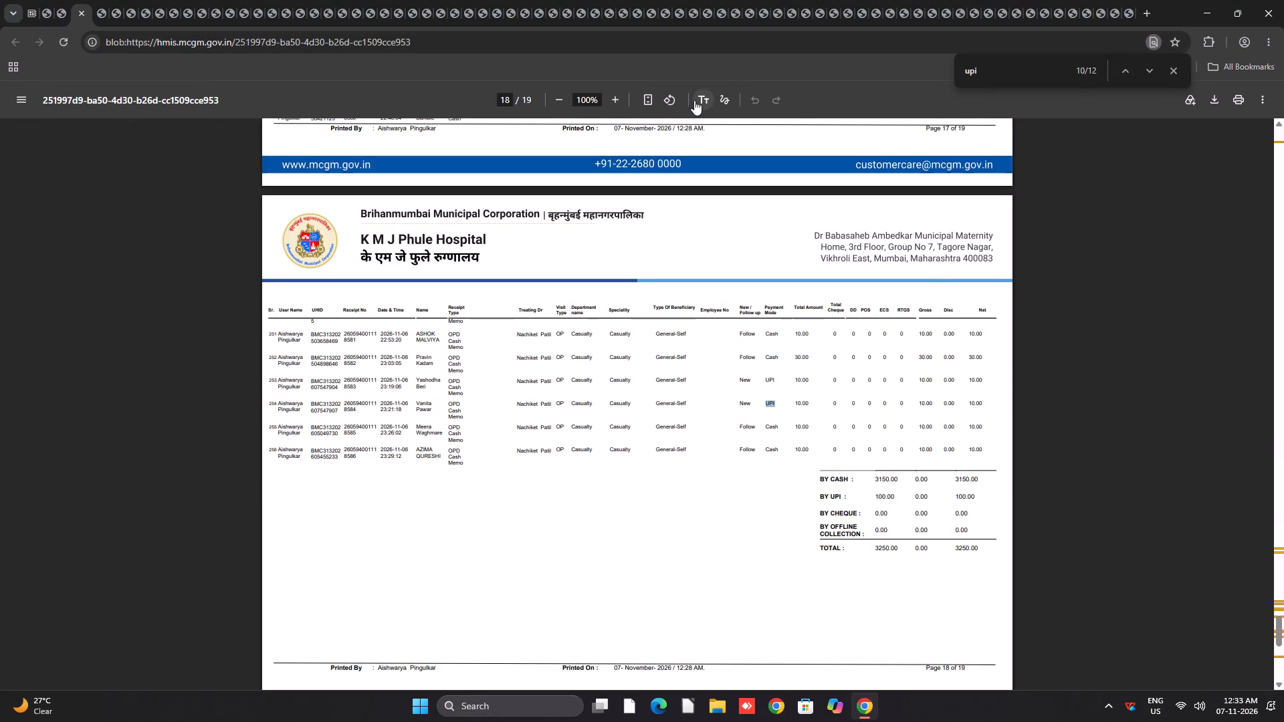
Cycle through the "upi" matches in the cash collection report once more, from the first page to the last UPI receipt row on page 18.
key("Return")
key("Return")
key("Return")
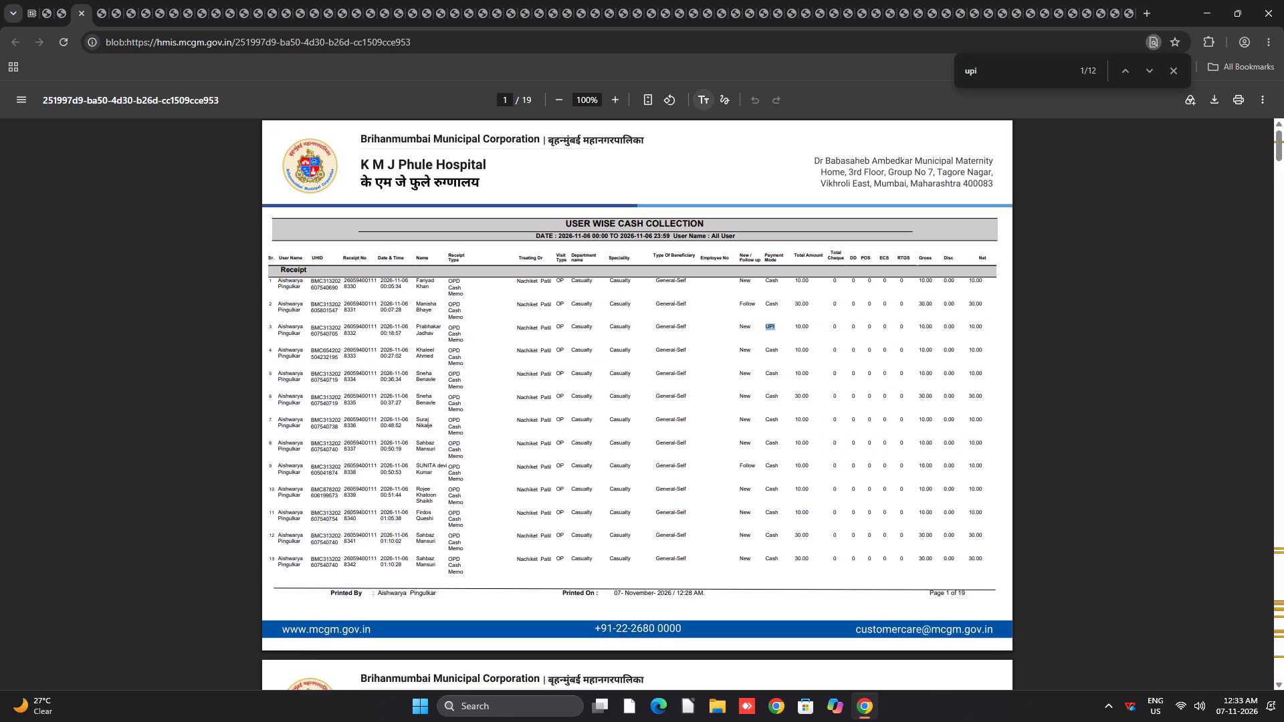
key("Return")
key("Return")
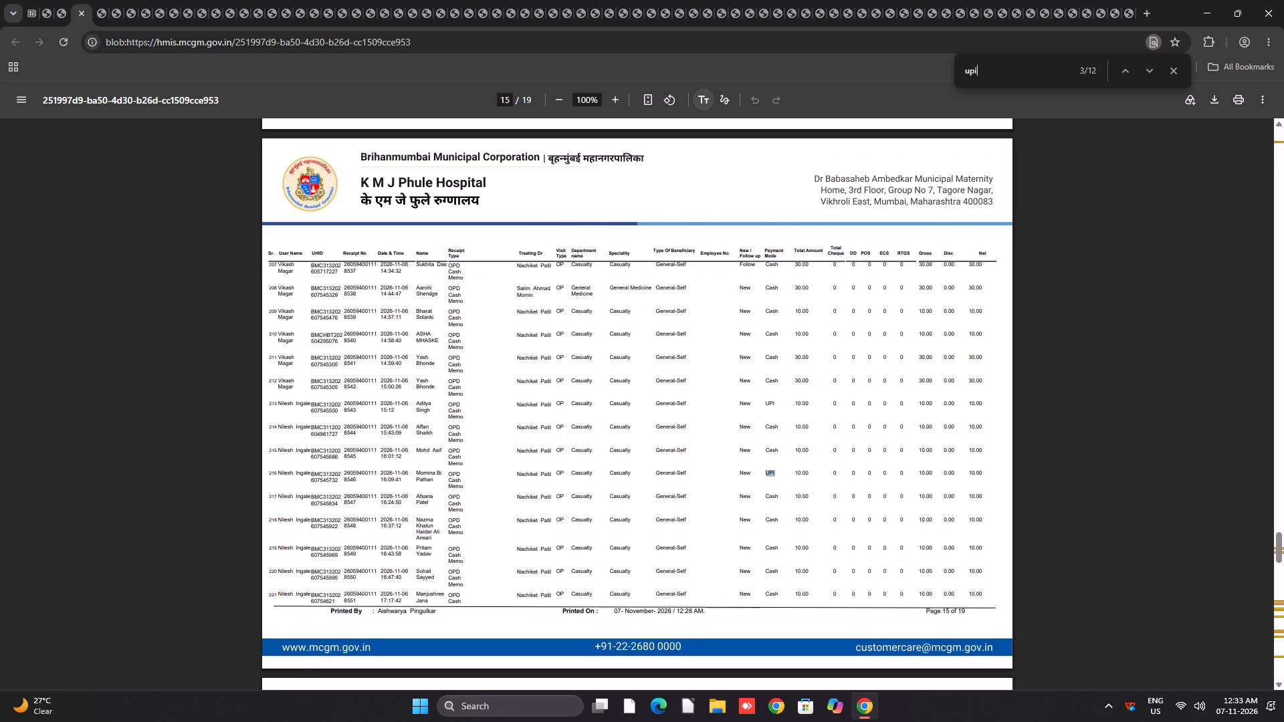
key("Return")
key("Return")
key("Return")
key("Return")
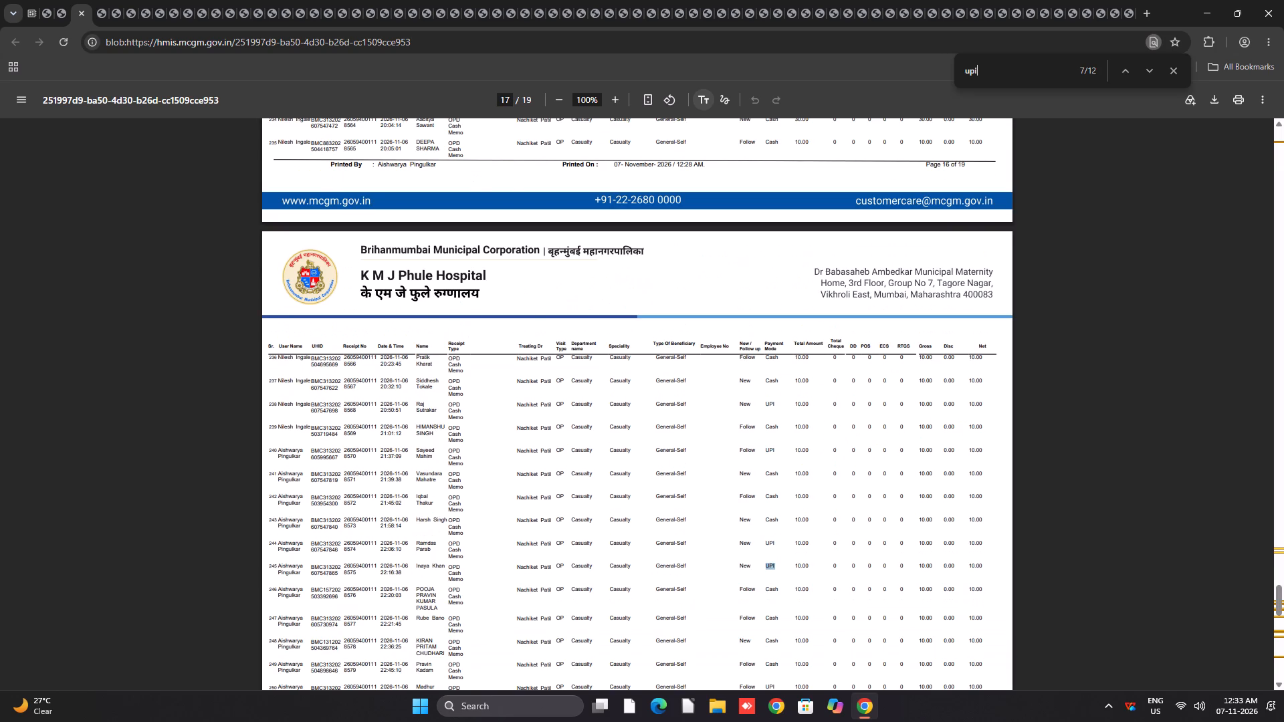
key("Return")
key("Return")
key("Return")
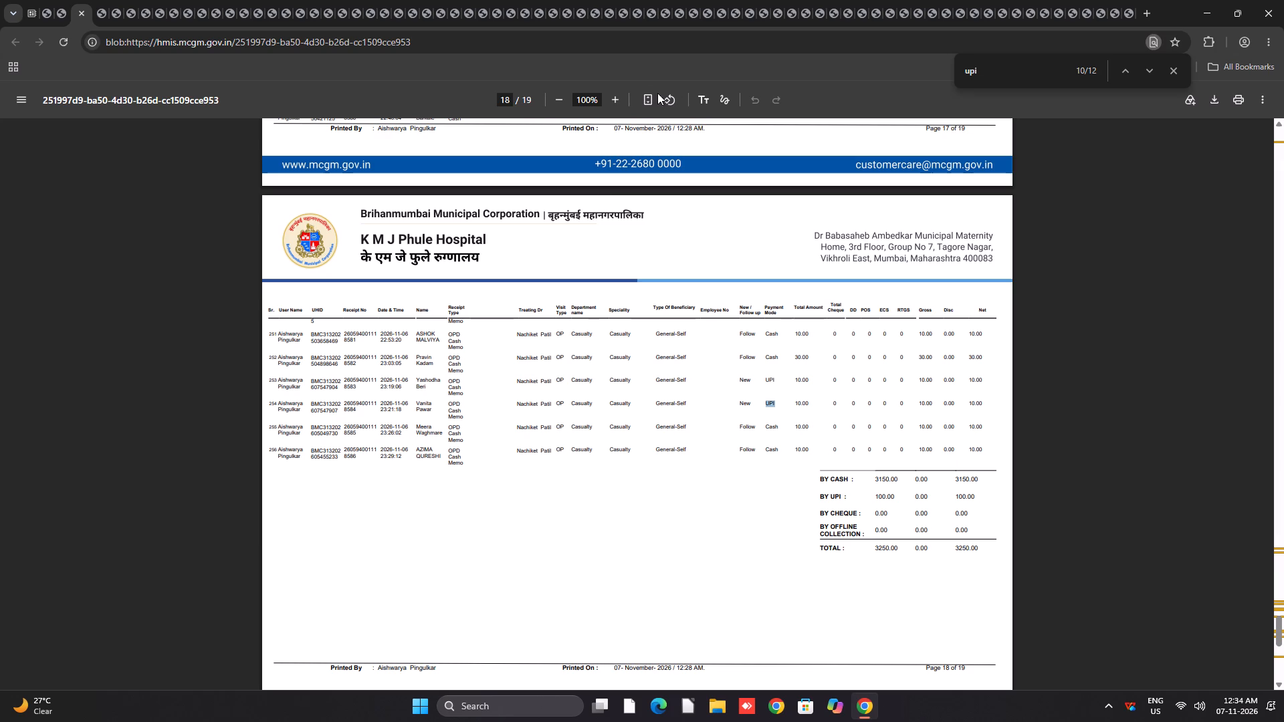
Search the cash collection report for "20" and step through the first matches on page 1.
scroll(851, 267, "up", 4)
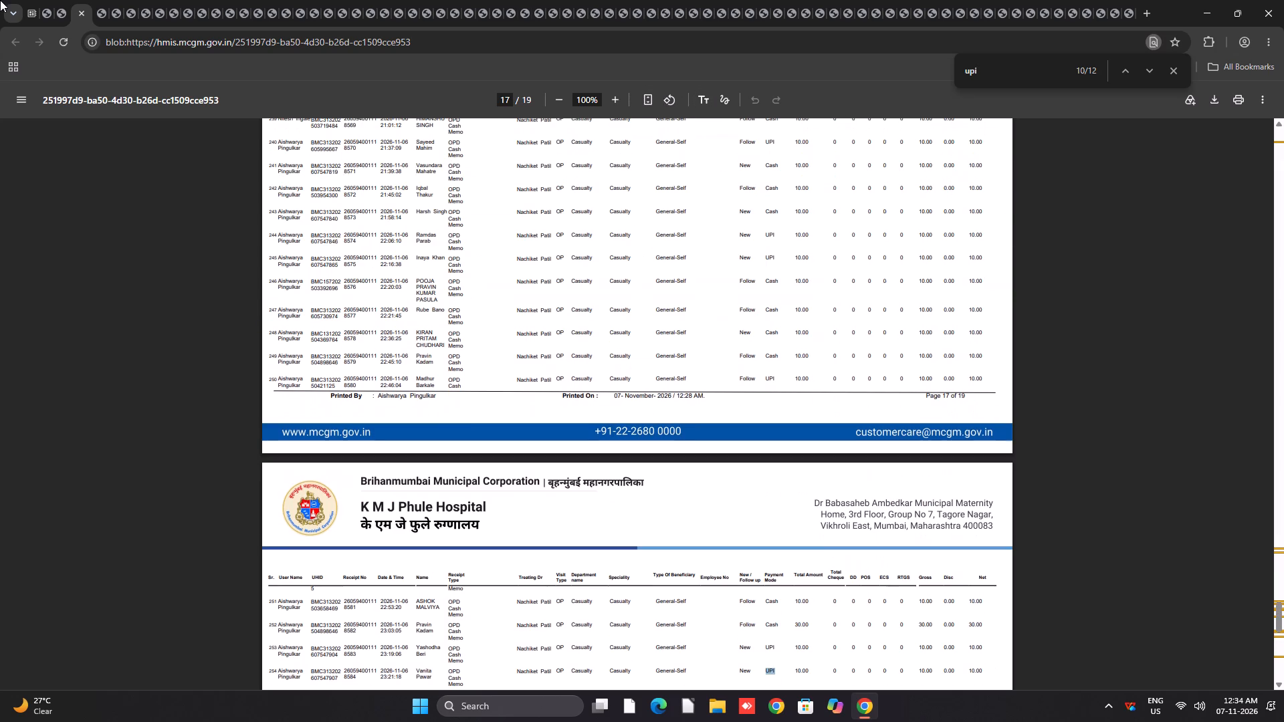
scroll(311, 154, "up", 5)
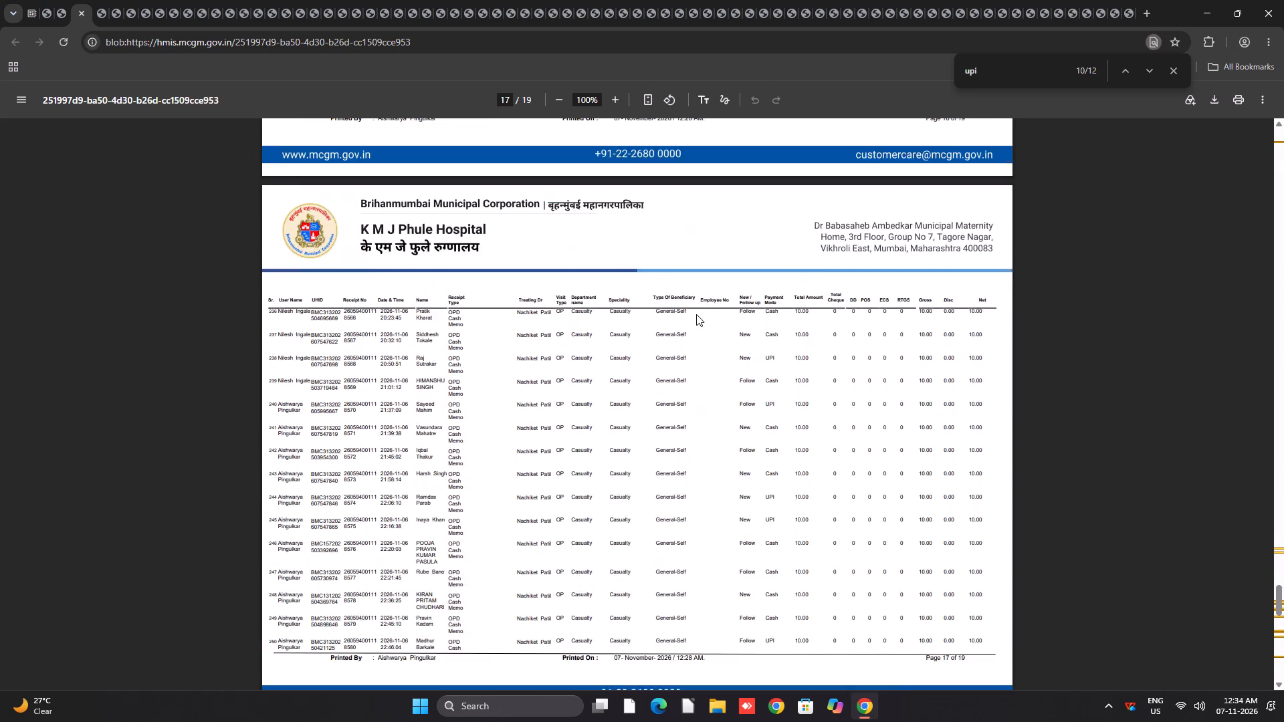
scroll(700, 314, "up", 20)
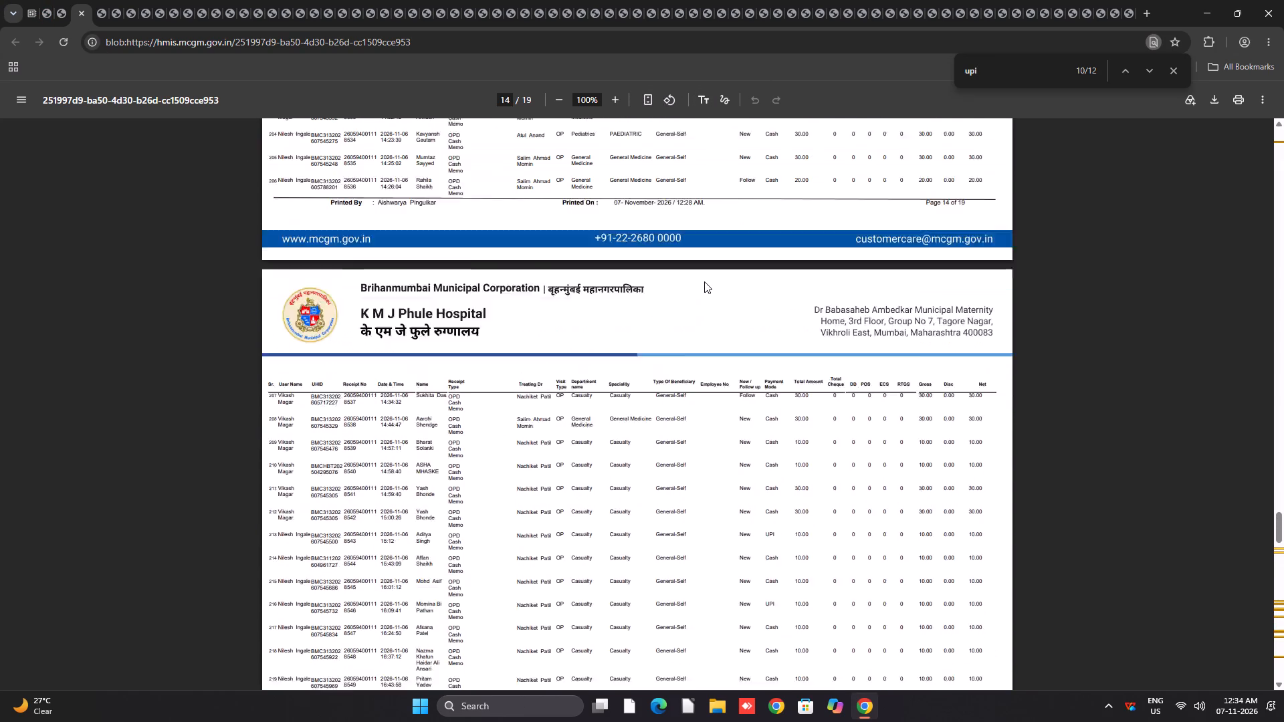
key("BackSpace")
key("BackSpace")
key("BackSpace")
key("BackSpace")
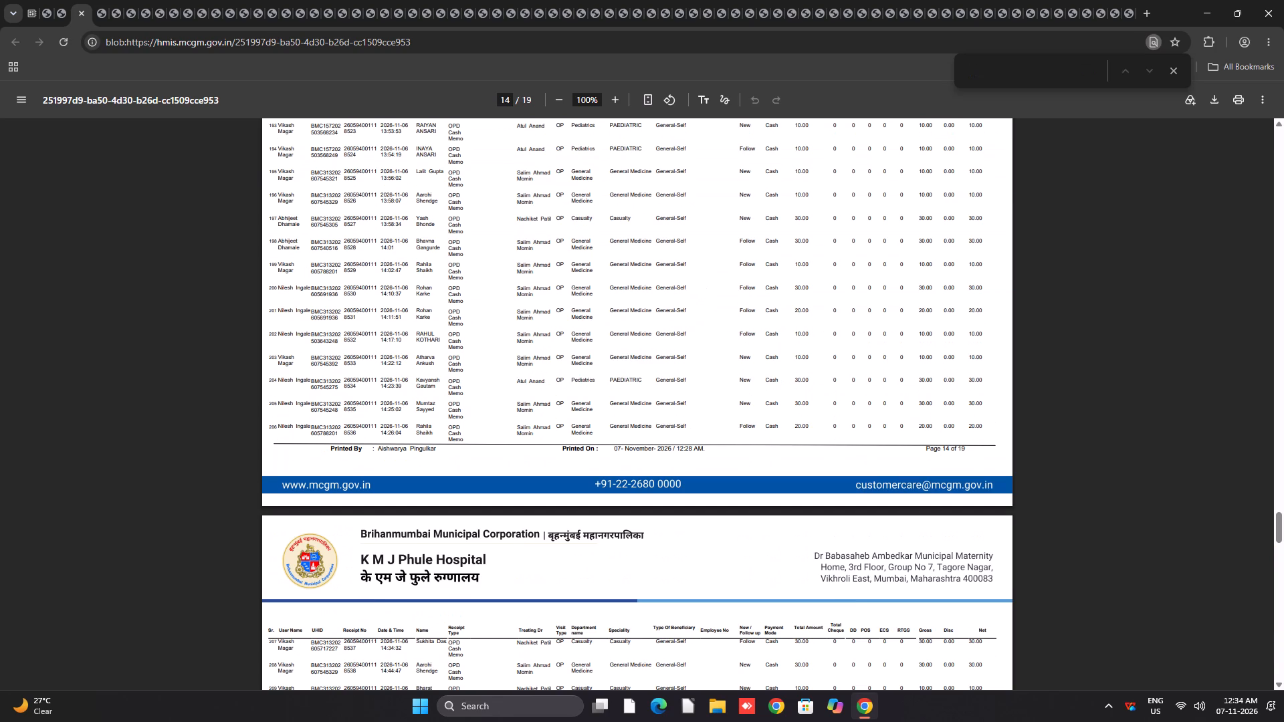
type("20")
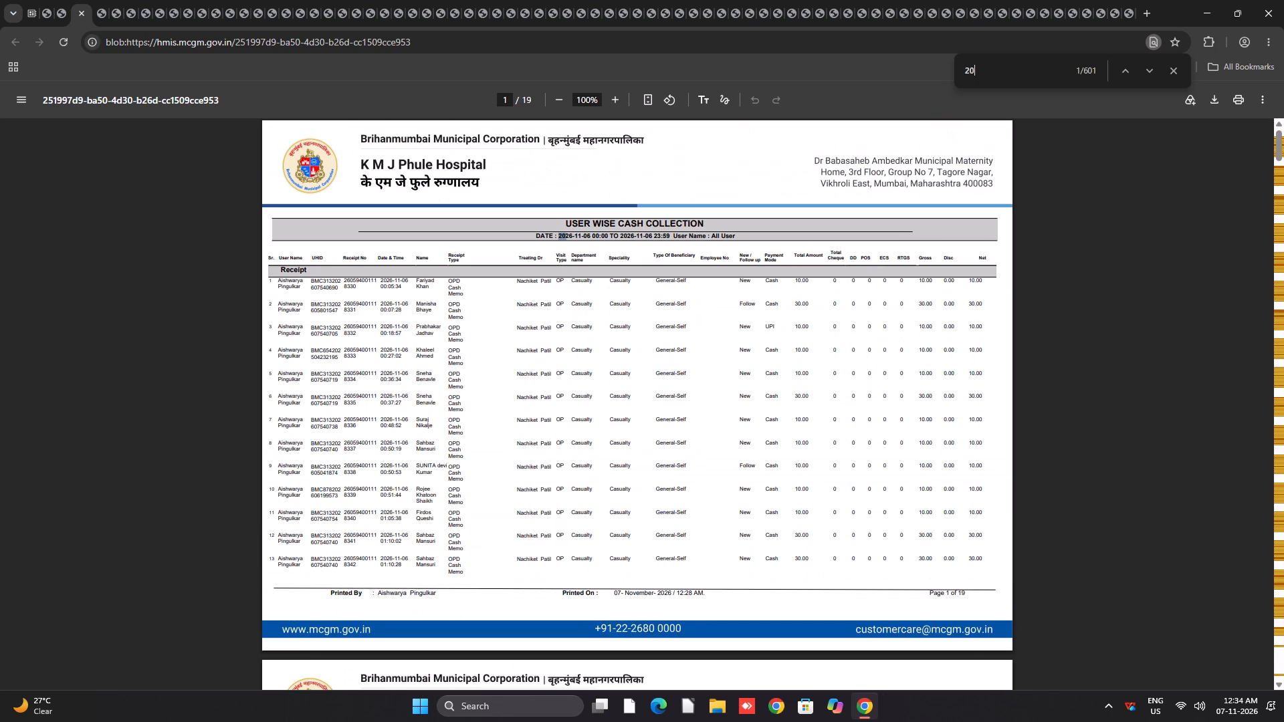
key("Return")
key("Return")
key("Return")
key("Return")
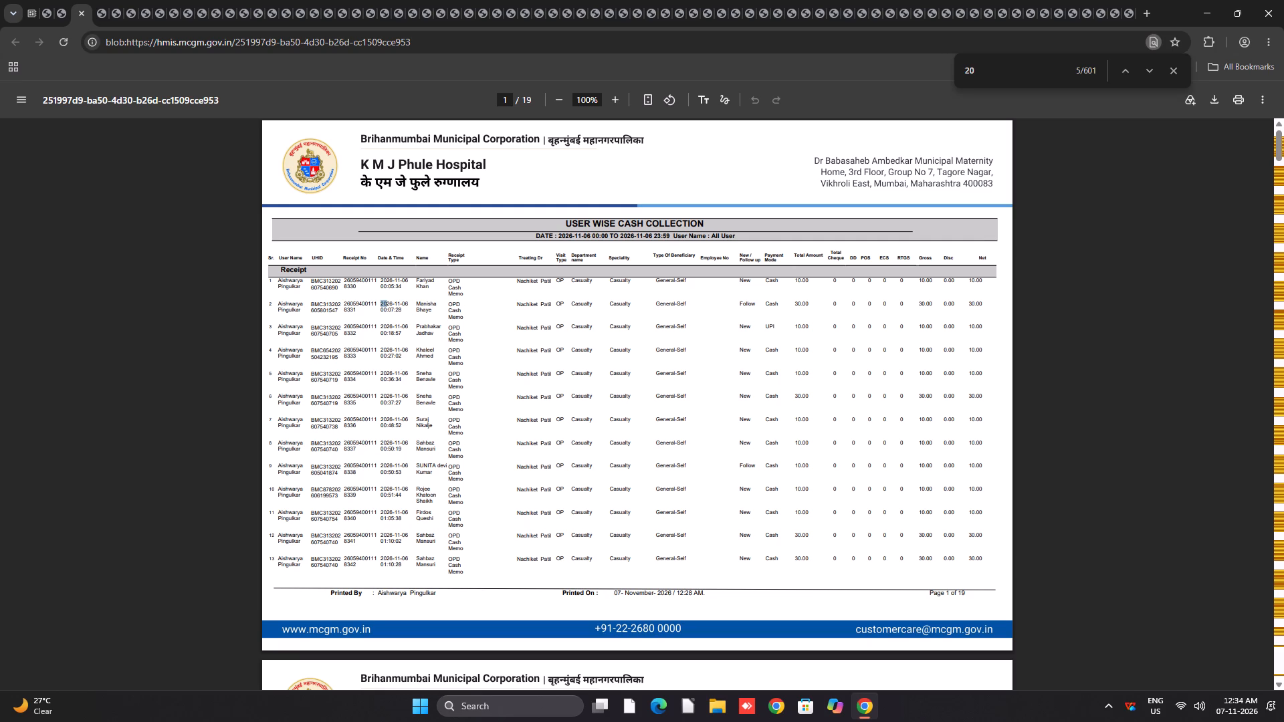
Narrow the search to "20.00", check the receipt rows back to the first page, and advance to the next match.
type(".00")
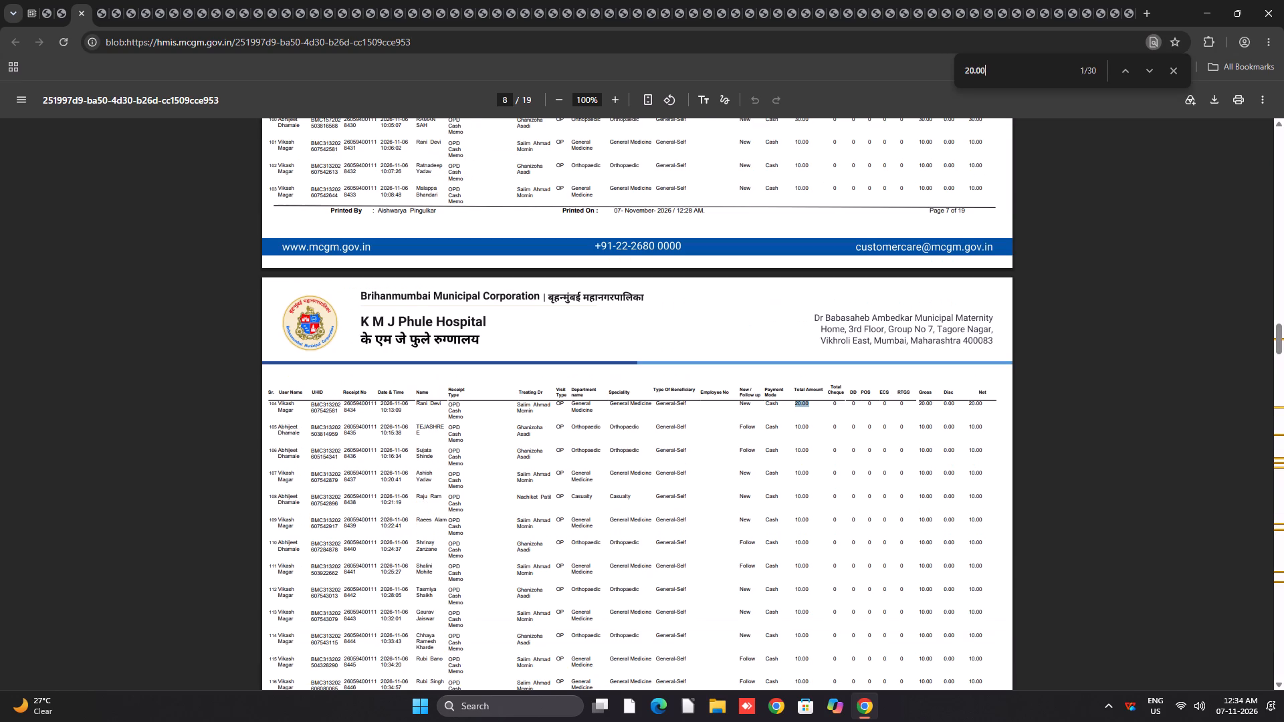
scroll(710, 274, "up", 17)
scroll(714, 278, "up", 13)
scroll(714, 278, "up", 13)
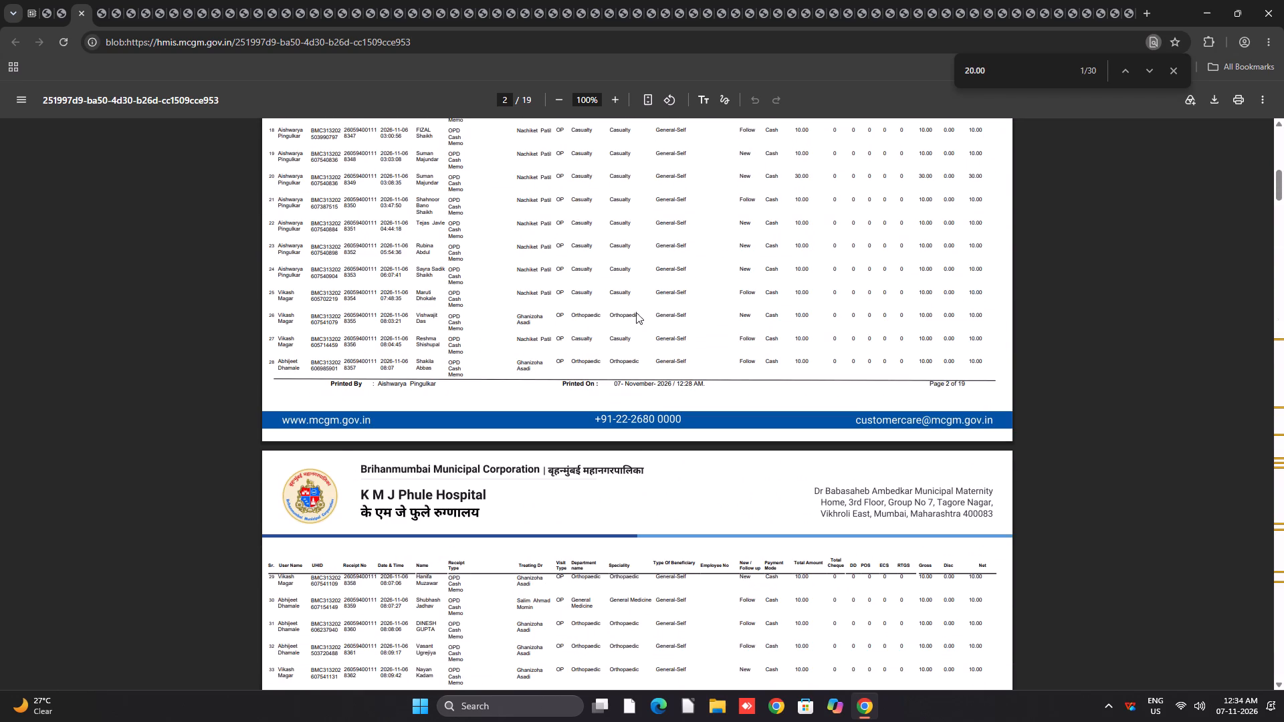
scroll(1060, 302, "up", 17)
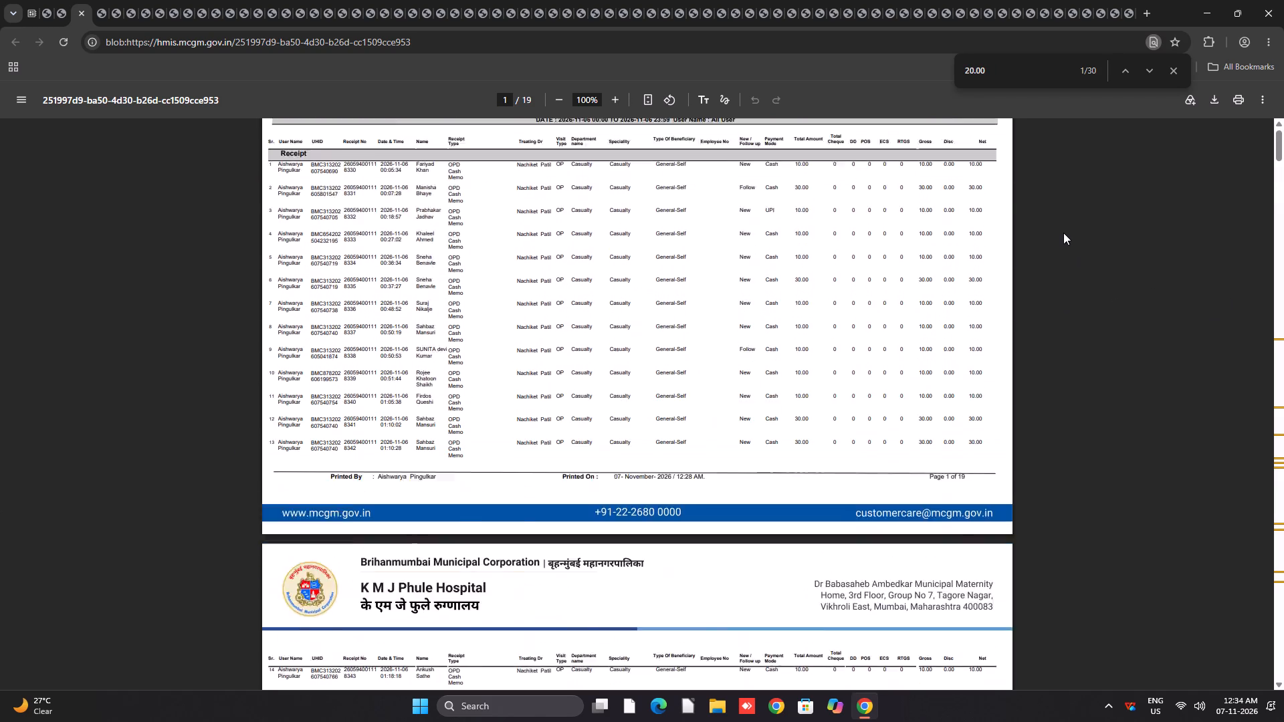
scroll(1063, 233, "up", 6)
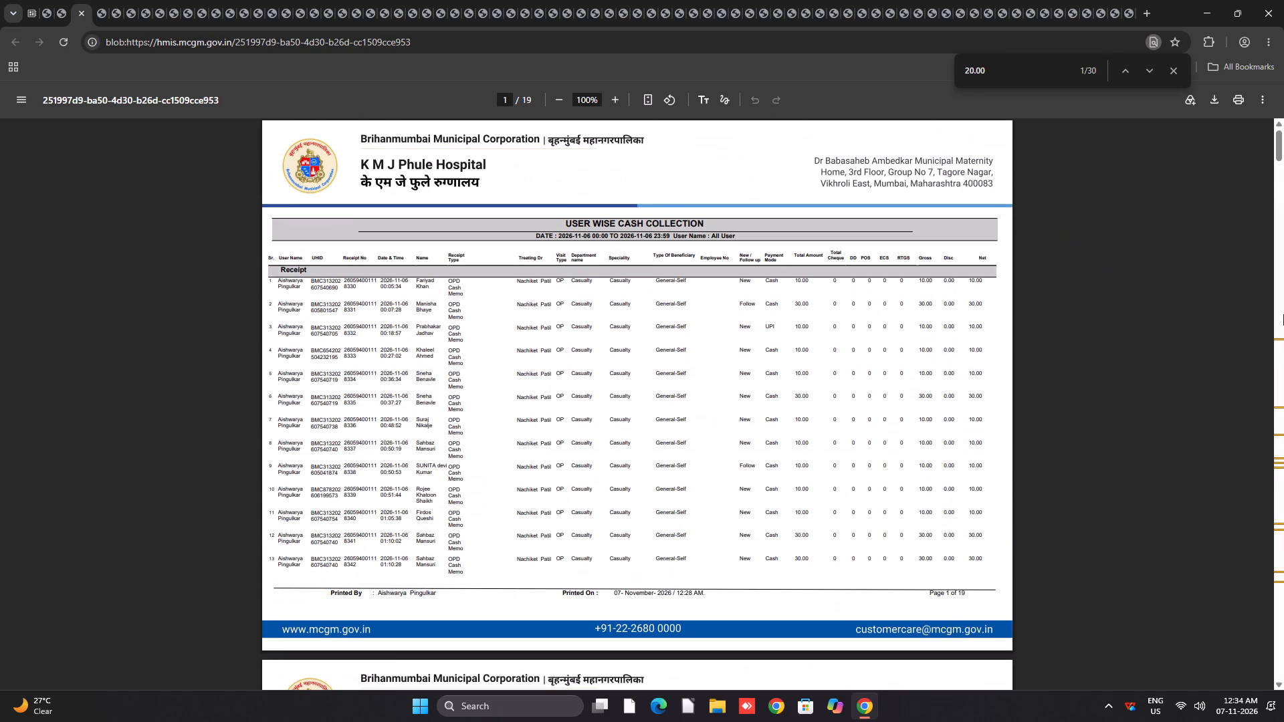
key("Return")
Search the cash collection report afresh for "20.00" and advance through the matched receipt amounts to page 12.
key("BackSpace")
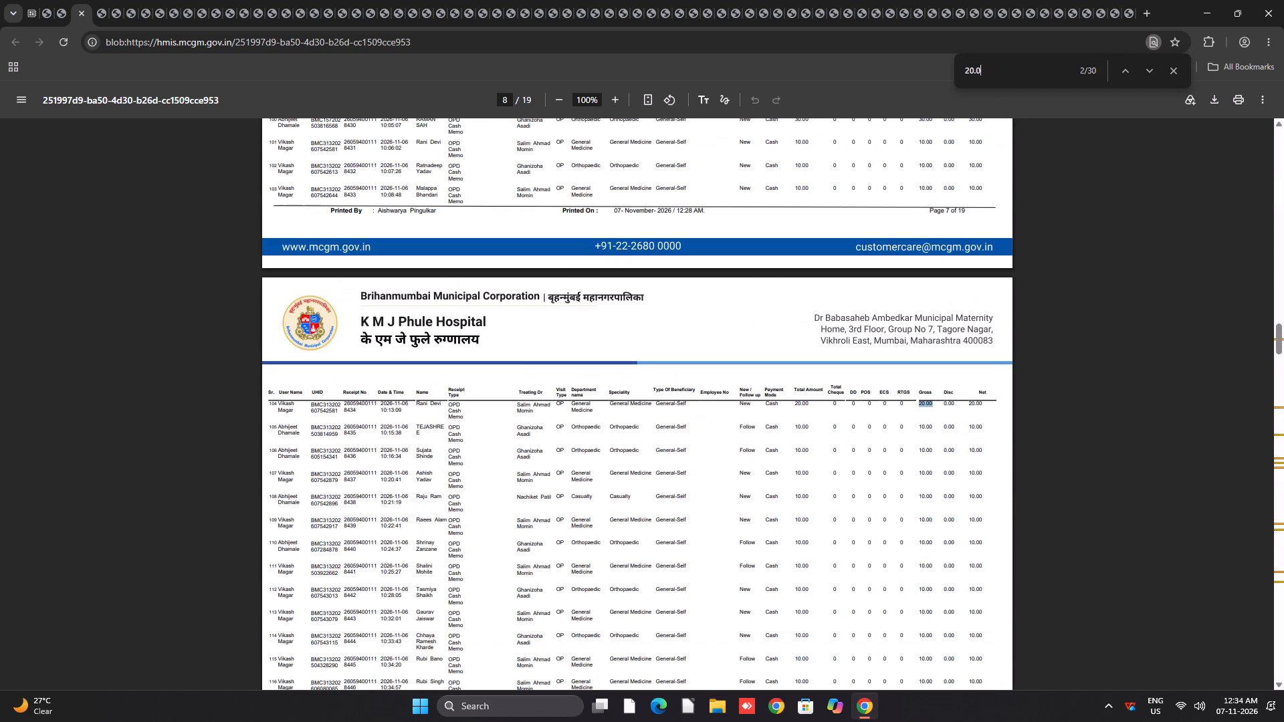
key("BackSpace")
key("BackSpace")
key("BackSpace")
key("BackSpace")
key("BackSpace")
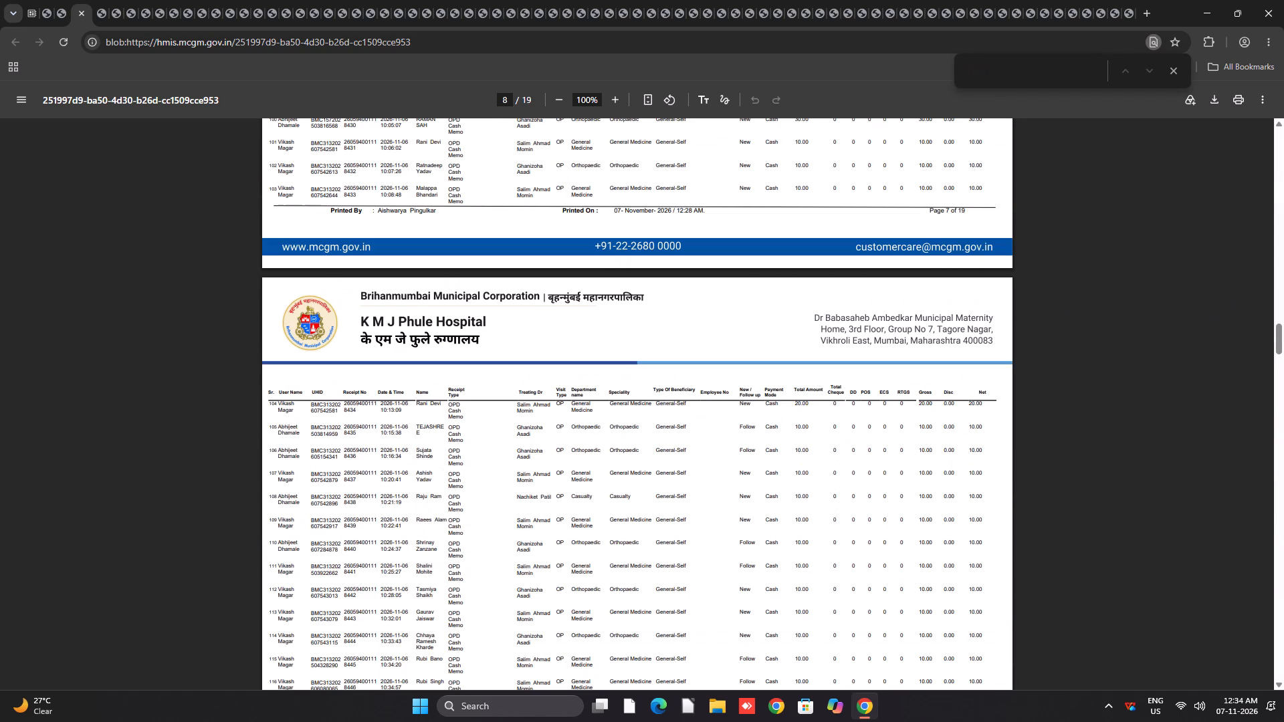
type("20.")
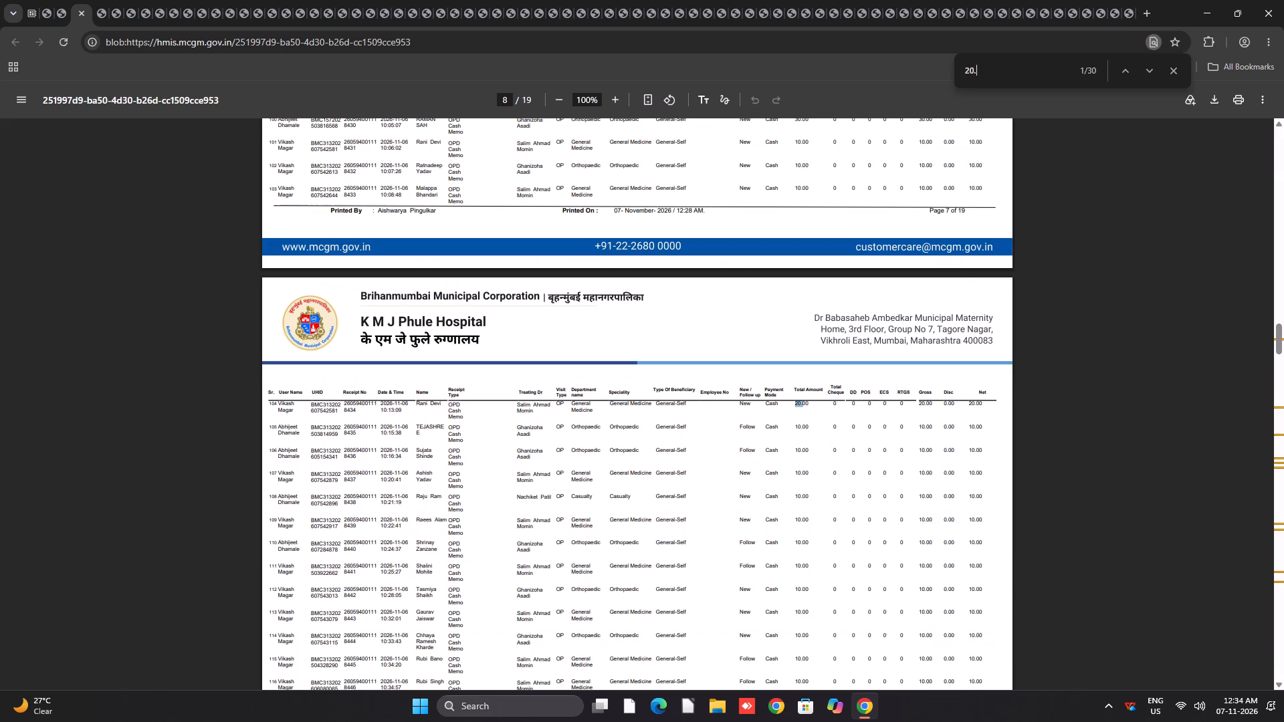
type("00")
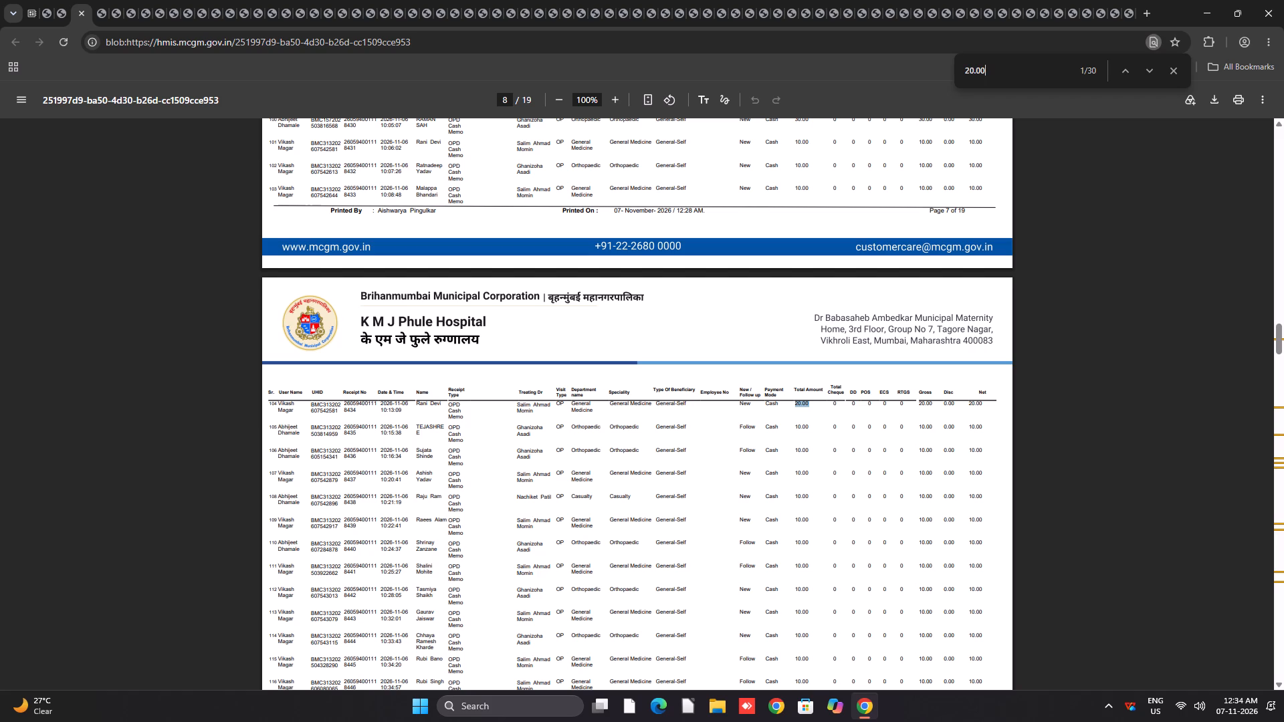
key("Return")
key("Return")
key("Return")
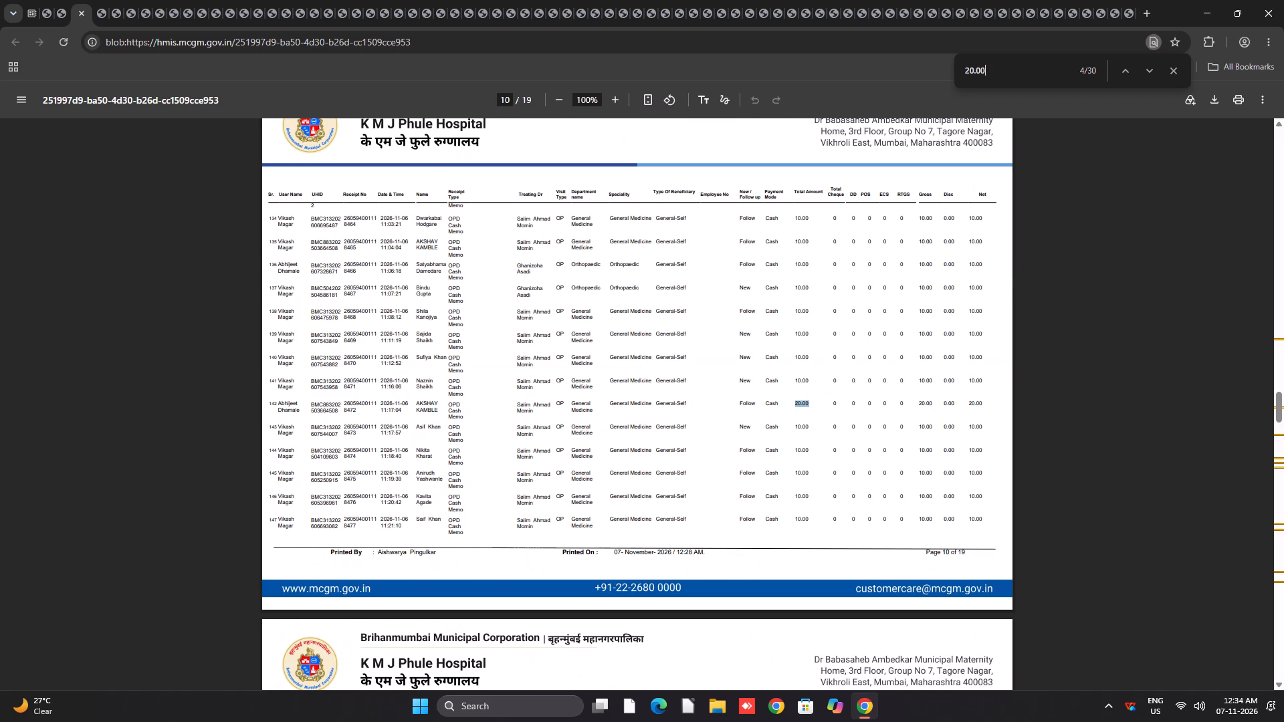
key("Return")
key("Return")
key("Return")
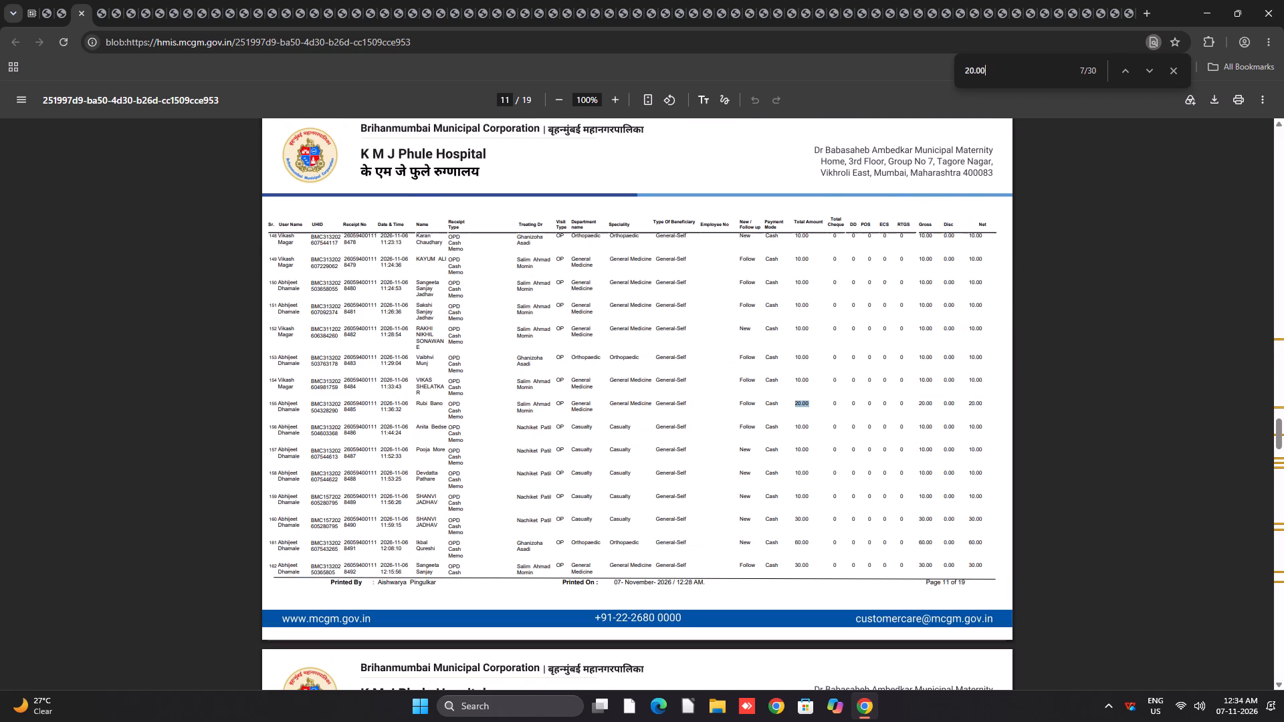
key("Return")
key("Return")
key("Return")
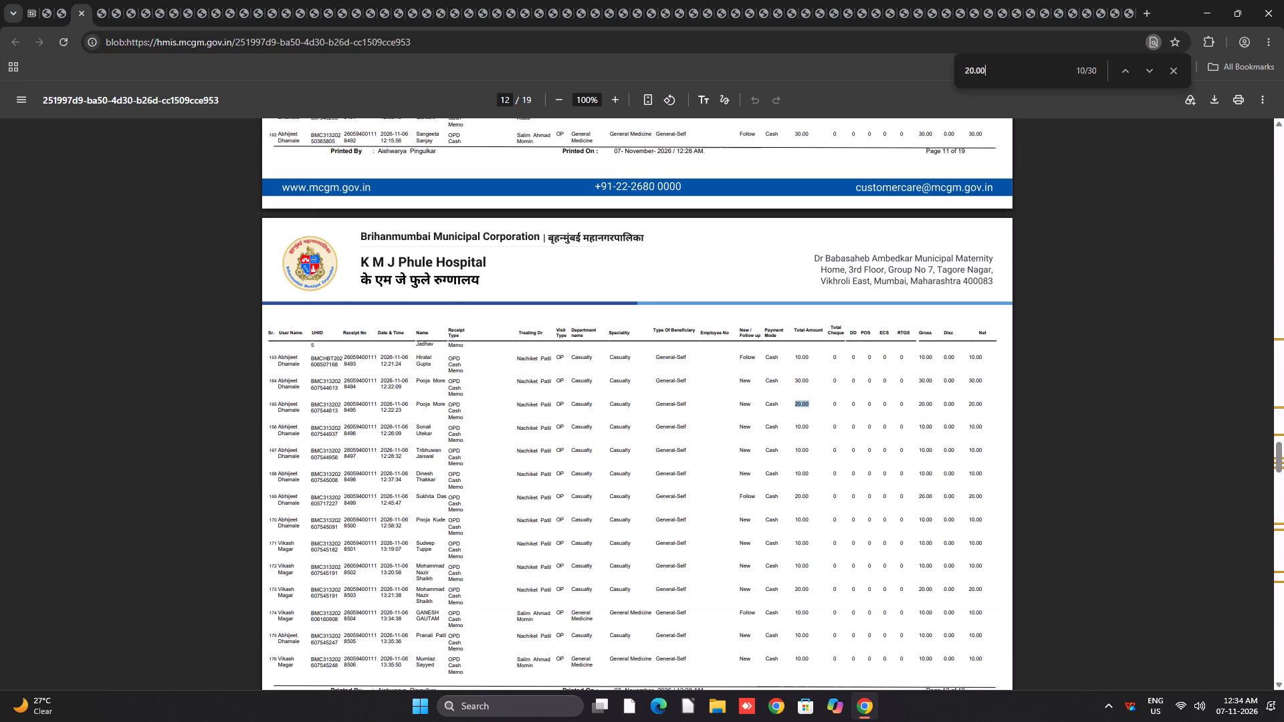
Generate the Service Wise Daily Income Report for 06/11/2026 00:00 to 23:59, with all services and paid receipts, without the summary option.
left_click(23, 14)
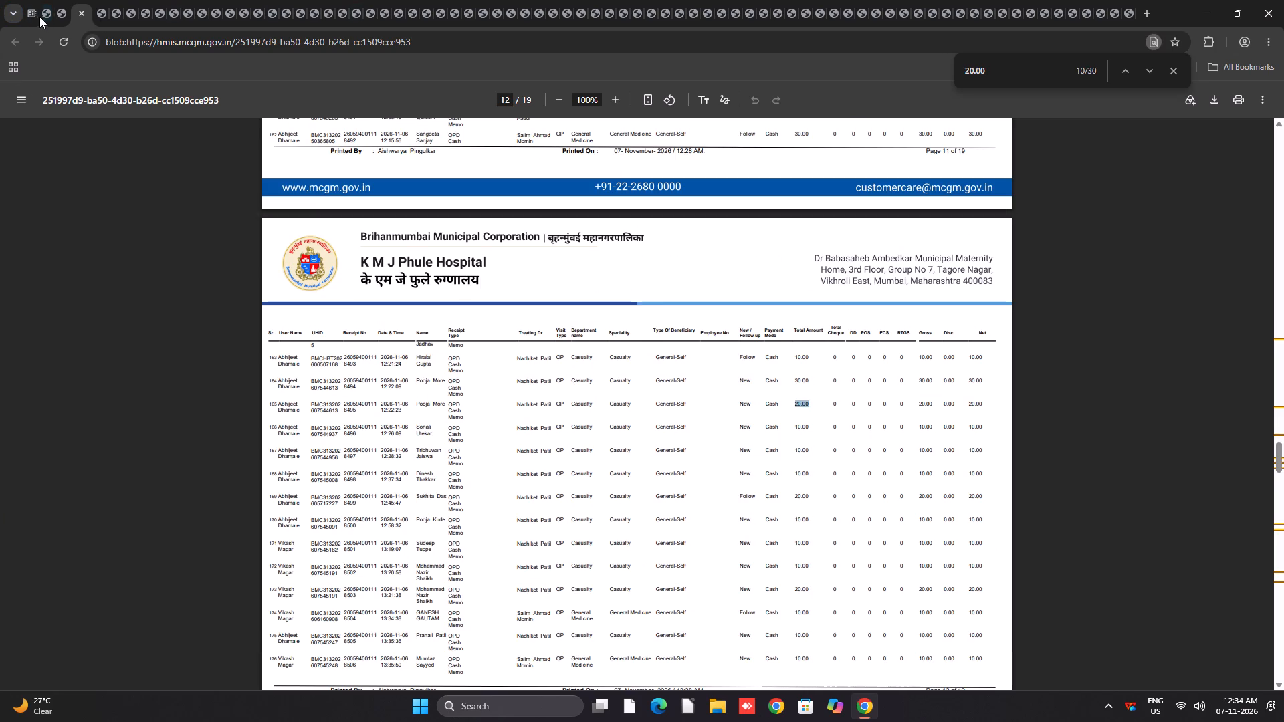
left_click(37, 15)
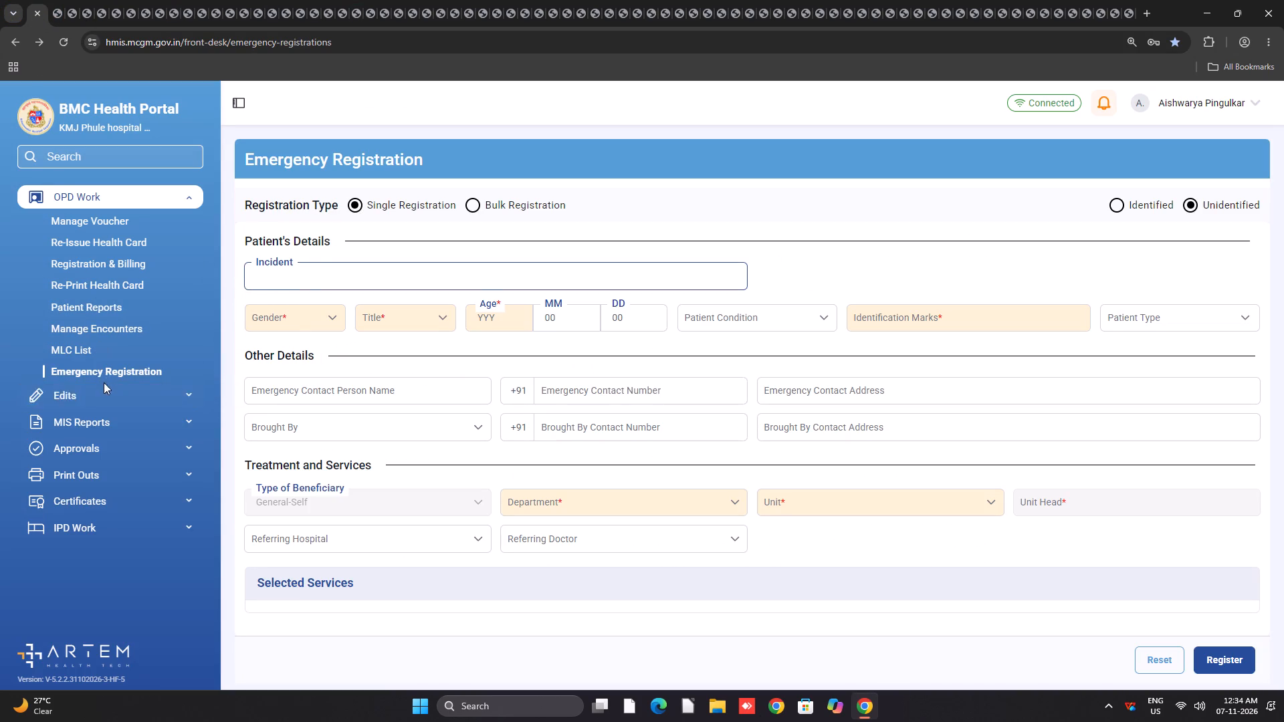
left_click(103, 416)
left_click(99, 299)
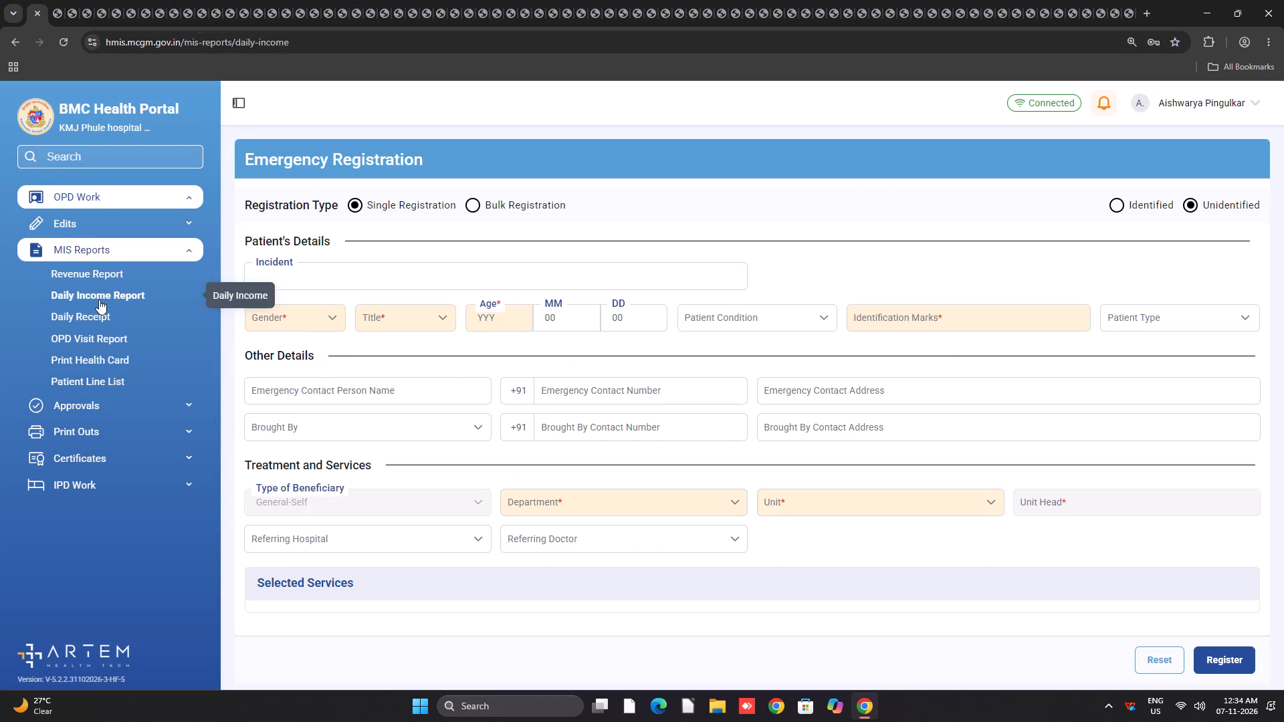
left_click(472, 215)
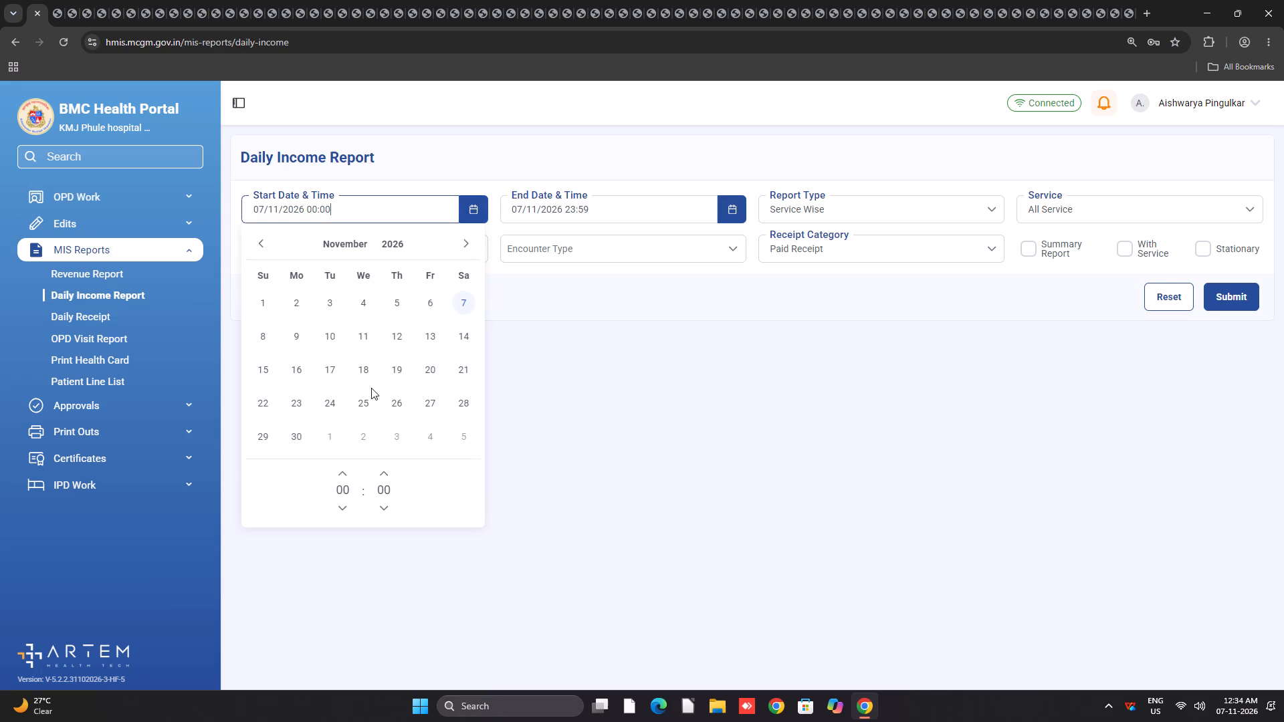
left_click(426, 299)
left_click(733, 214)
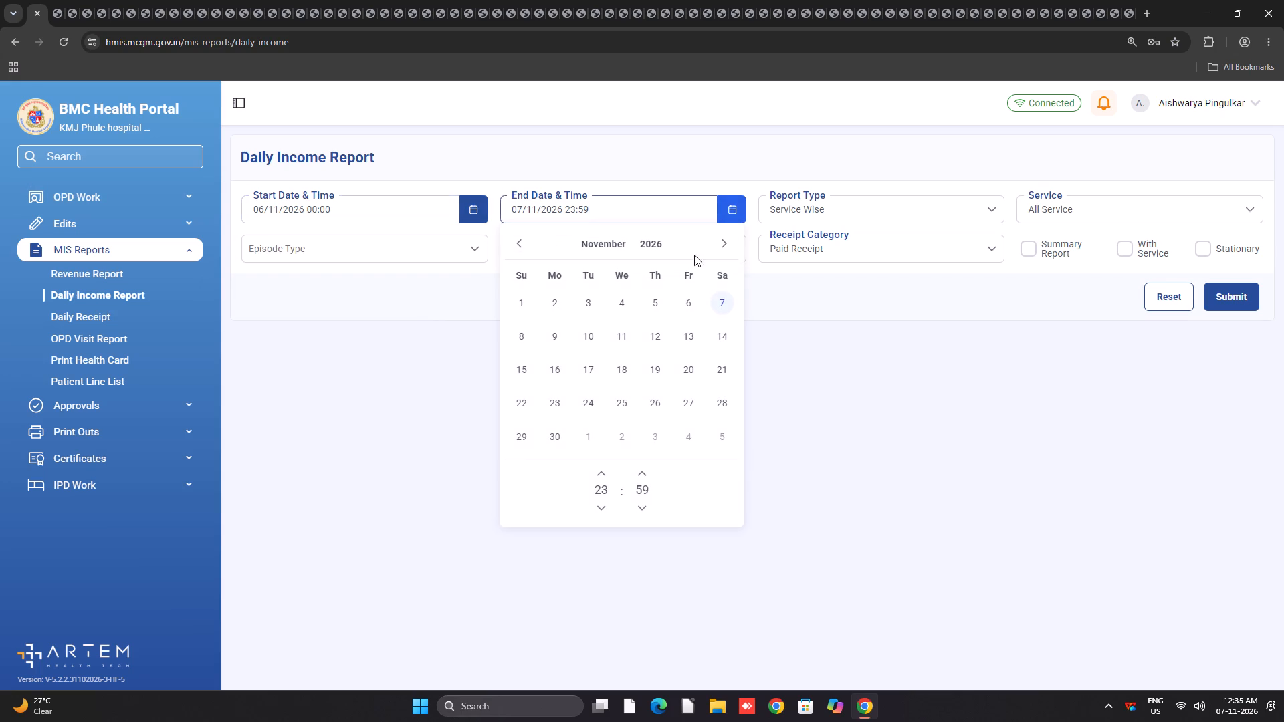
left_click(687, 302)
left_click(459, 314)
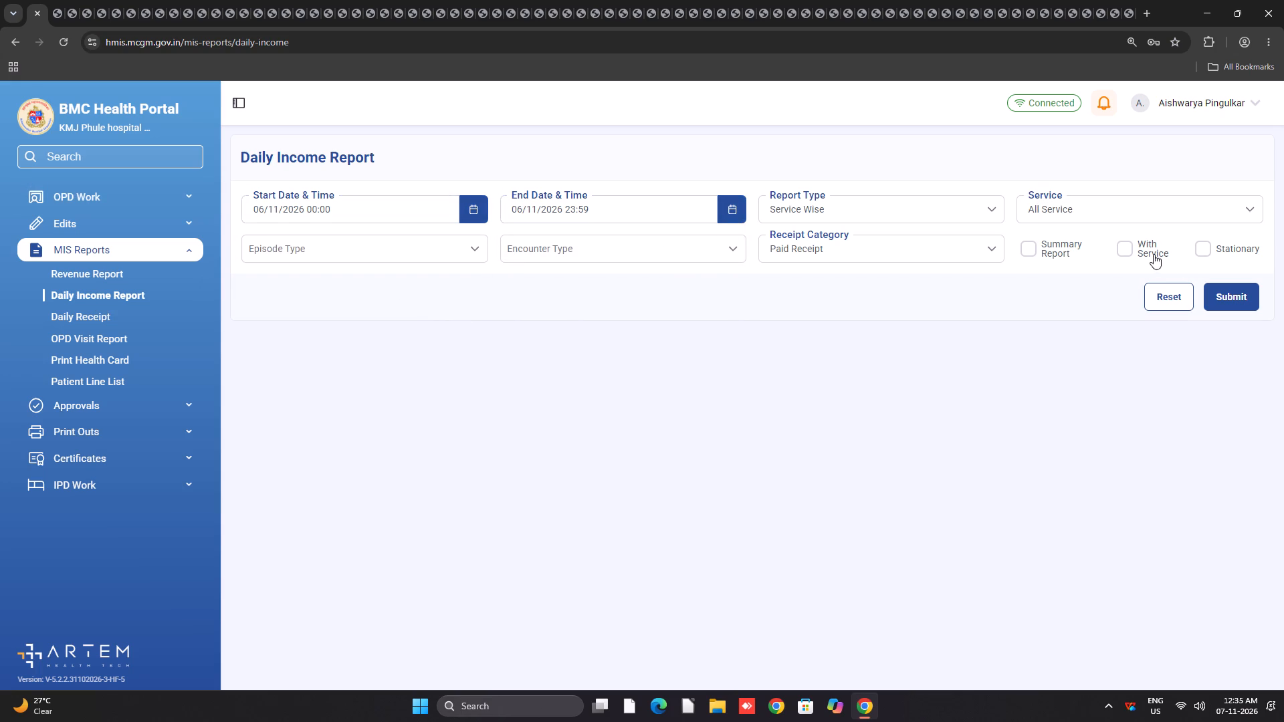
left_click(1032, 251)
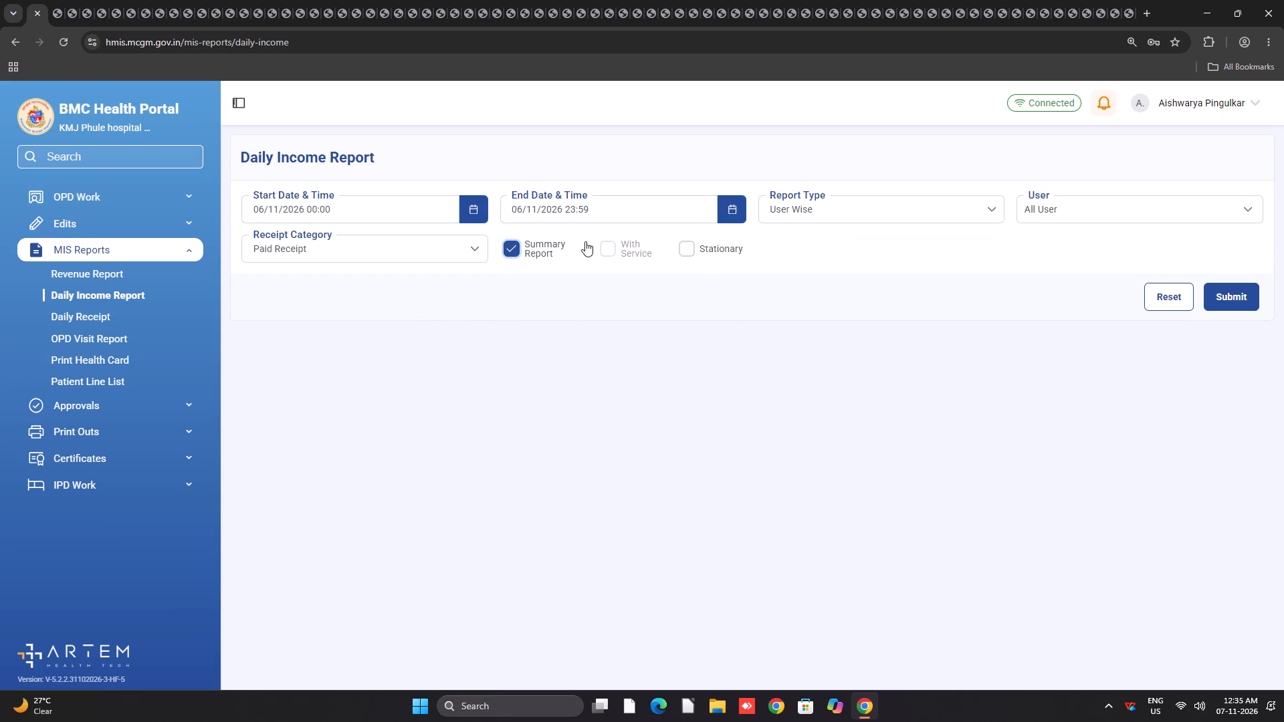
left_click(519, 247)
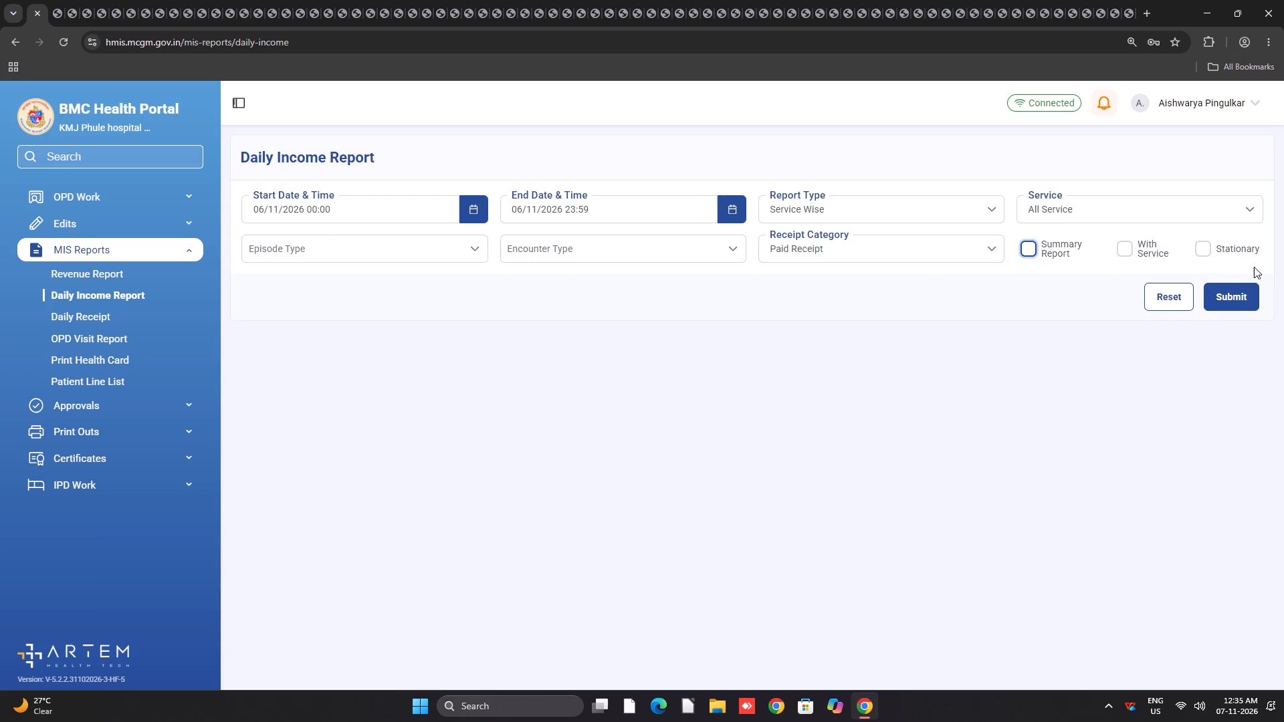
left_click(1218, 299)
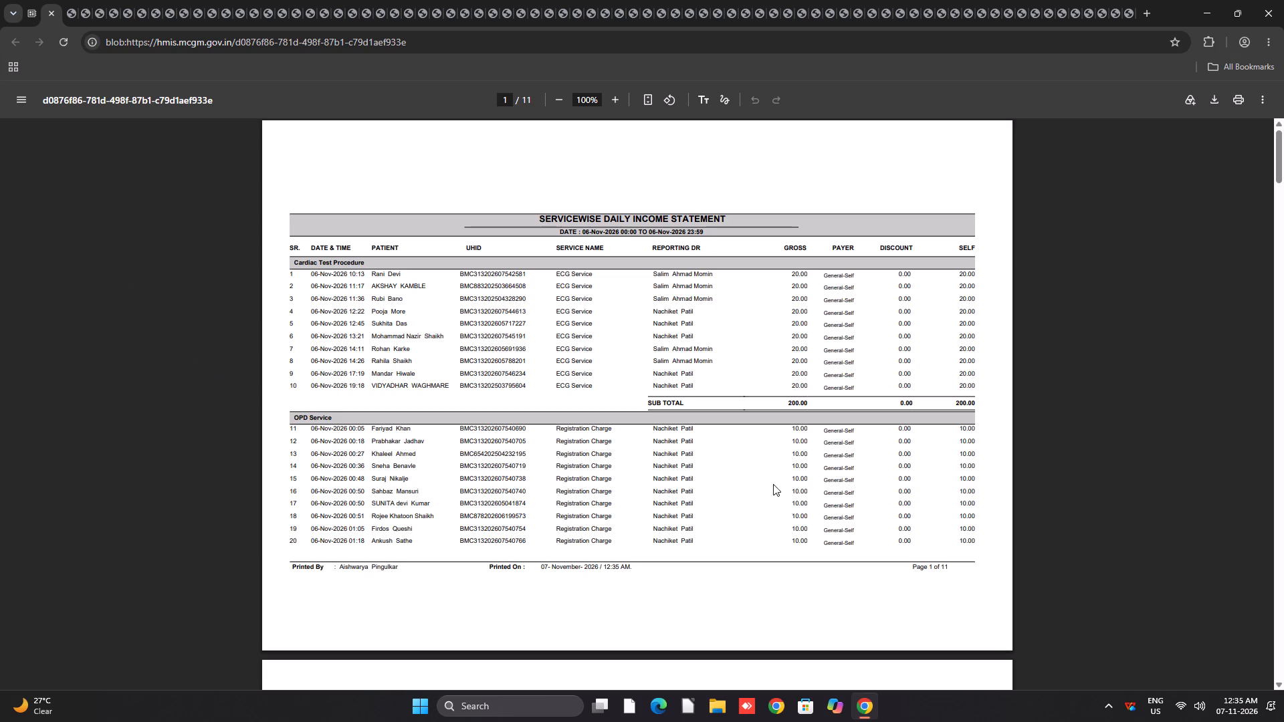
Examine the first two pages of the service-wise income statement and return to the user-wise cash collection report.
scroll(813, 535, "down", 9)
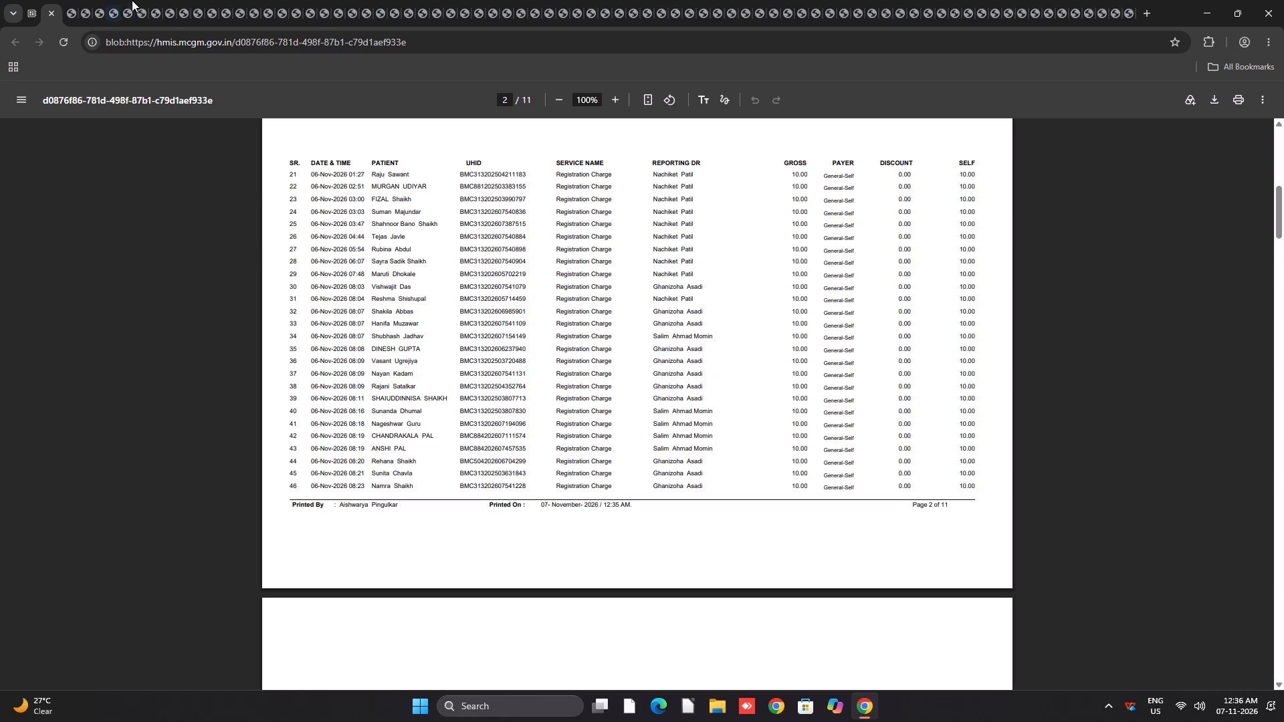
left_click(71, 9)
left_click(84, 11)
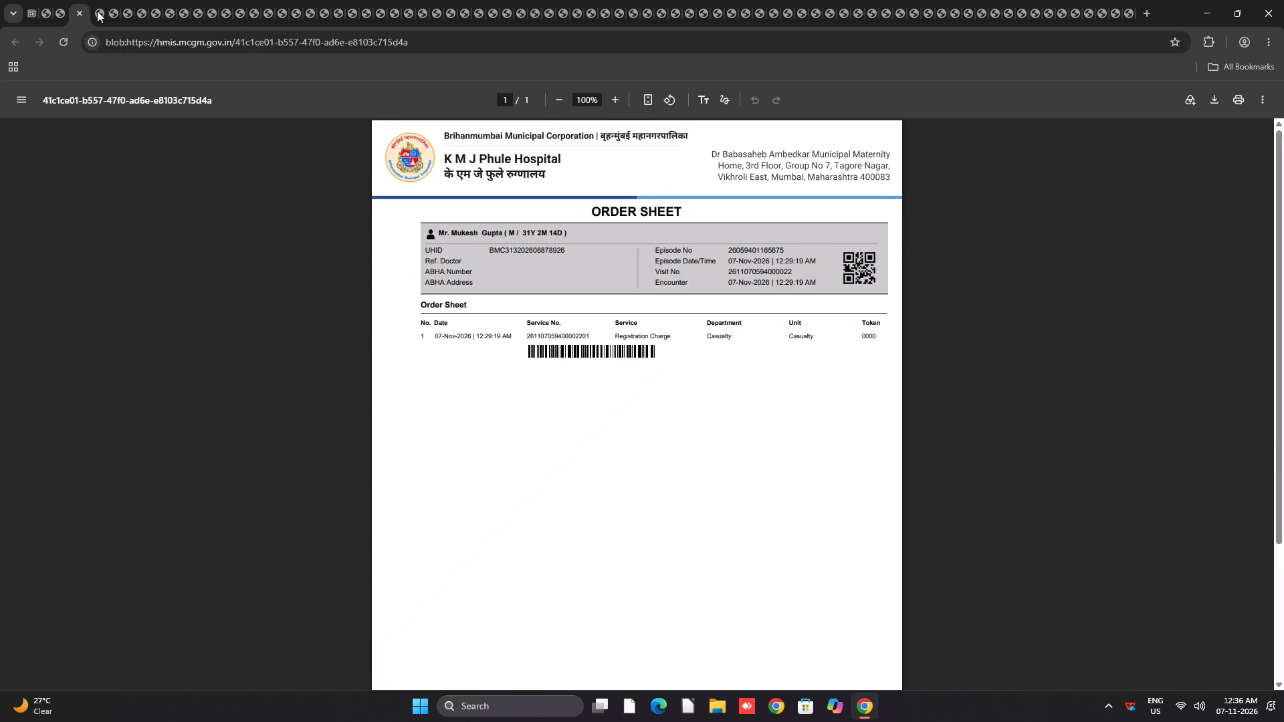
left_click(98, 11)
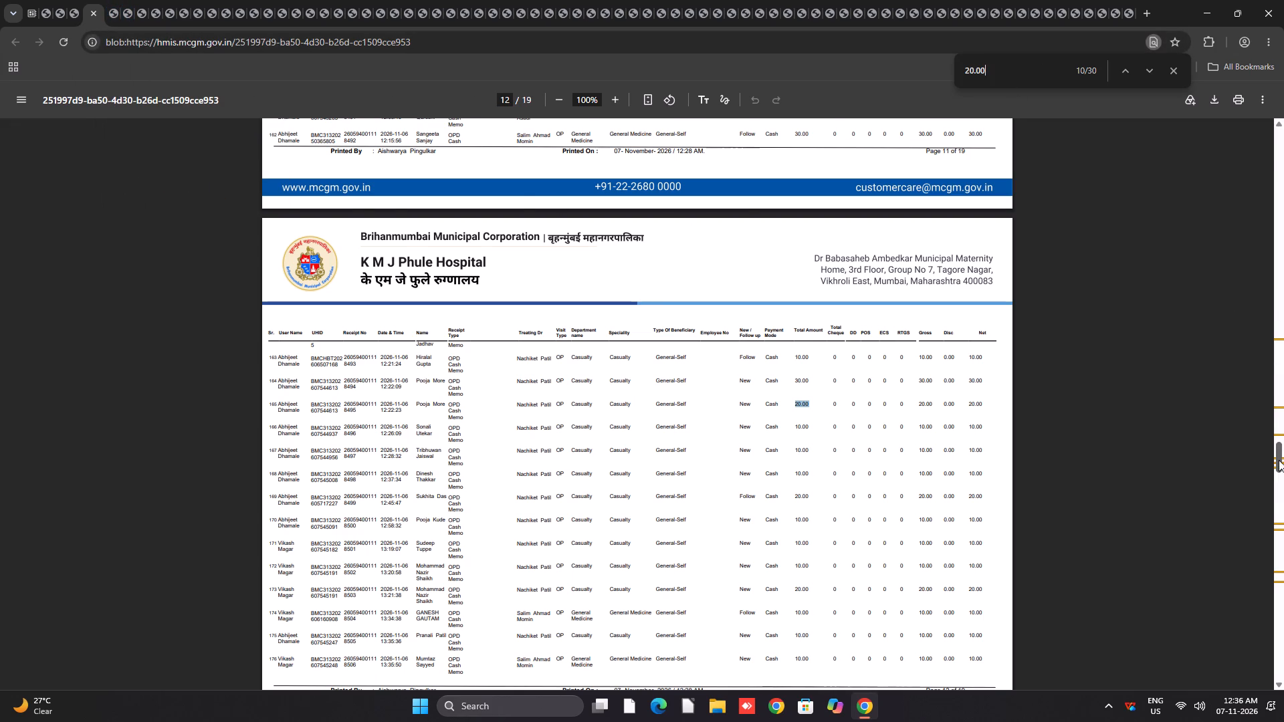
Search the cash collection report from its first page for "30.00" and advance through the matched receipt amounts on page 1.
left_click_drag(1279, 460, 1280, 82)
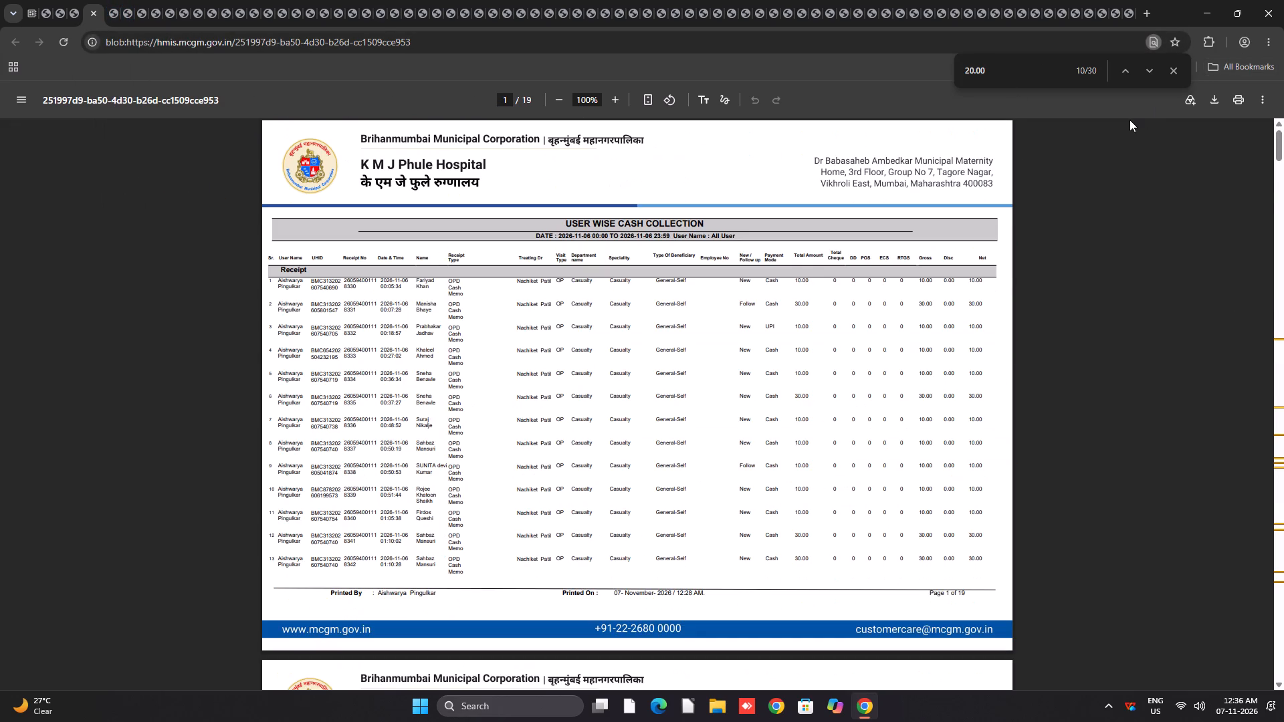
key("BackSpace")
key("BackSpace")
key("BackSpace")
key("BackSpace")
left_click_drag(994, 74, 905, 72)
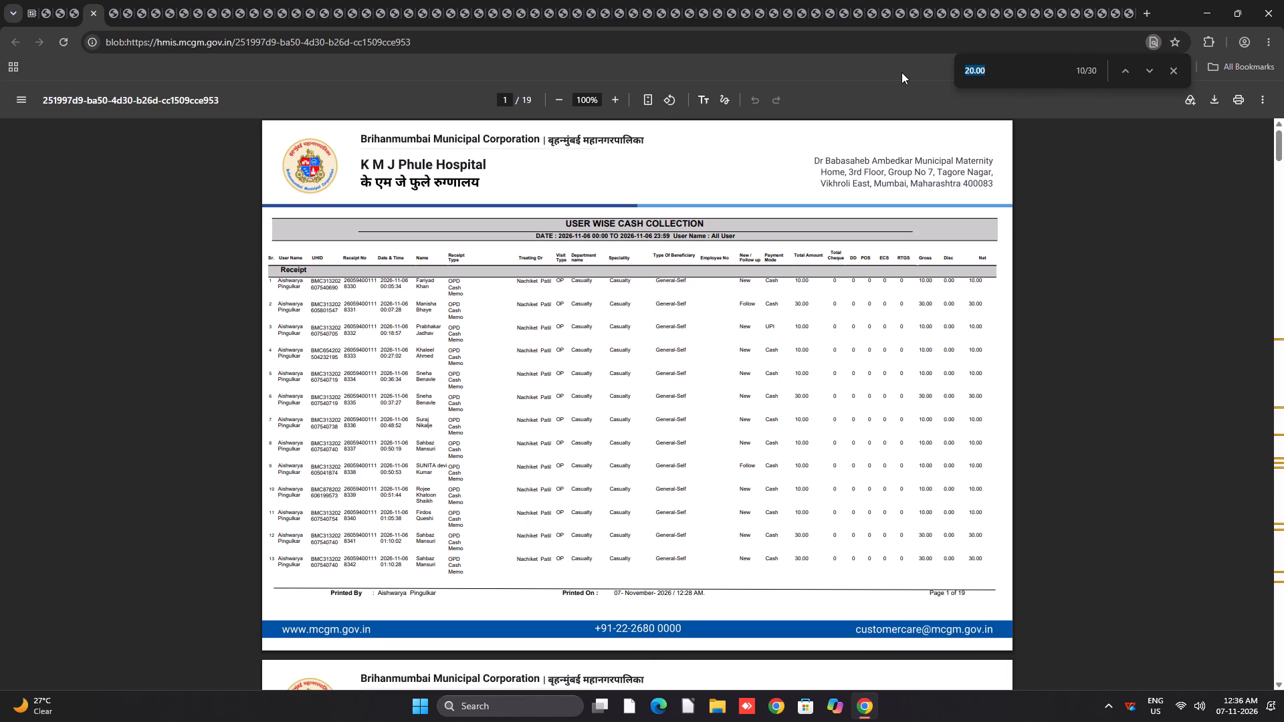
key("BackSpace")
type("30")
type(".00")
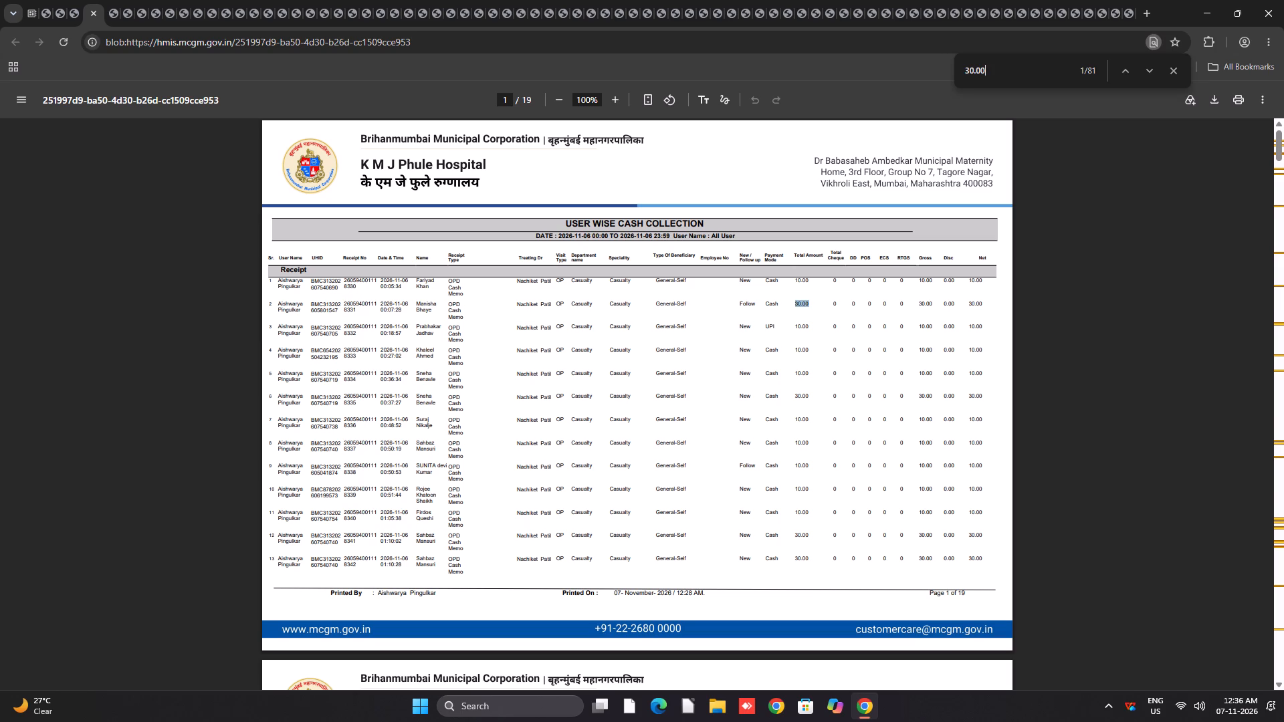
key("Return")
key("Return")
key("Return")
key("Return")
key("Return")
key("Return")
key("Return")
key("Return")
Generate the Service Wise Daily Income Report again for 06/11/2026 00:00 to 23:59, with all services and paid receipts.
left_click(29, 7)
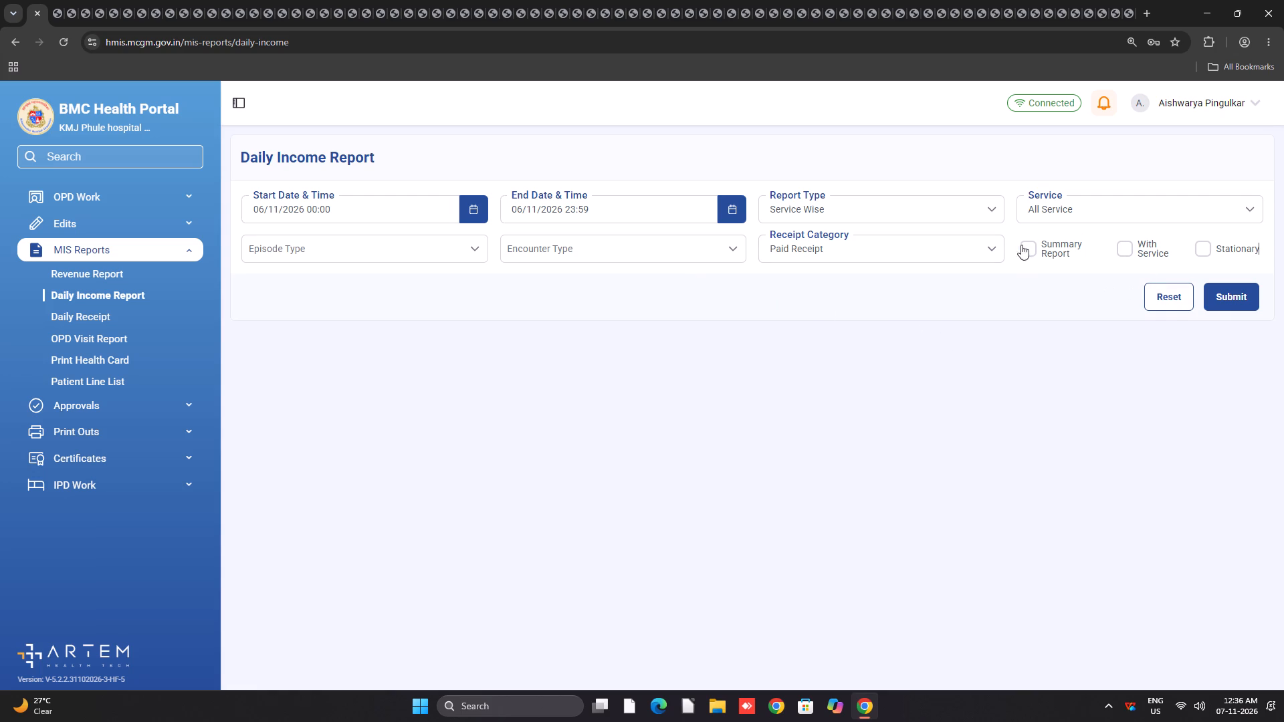
left_click(1251, 297)
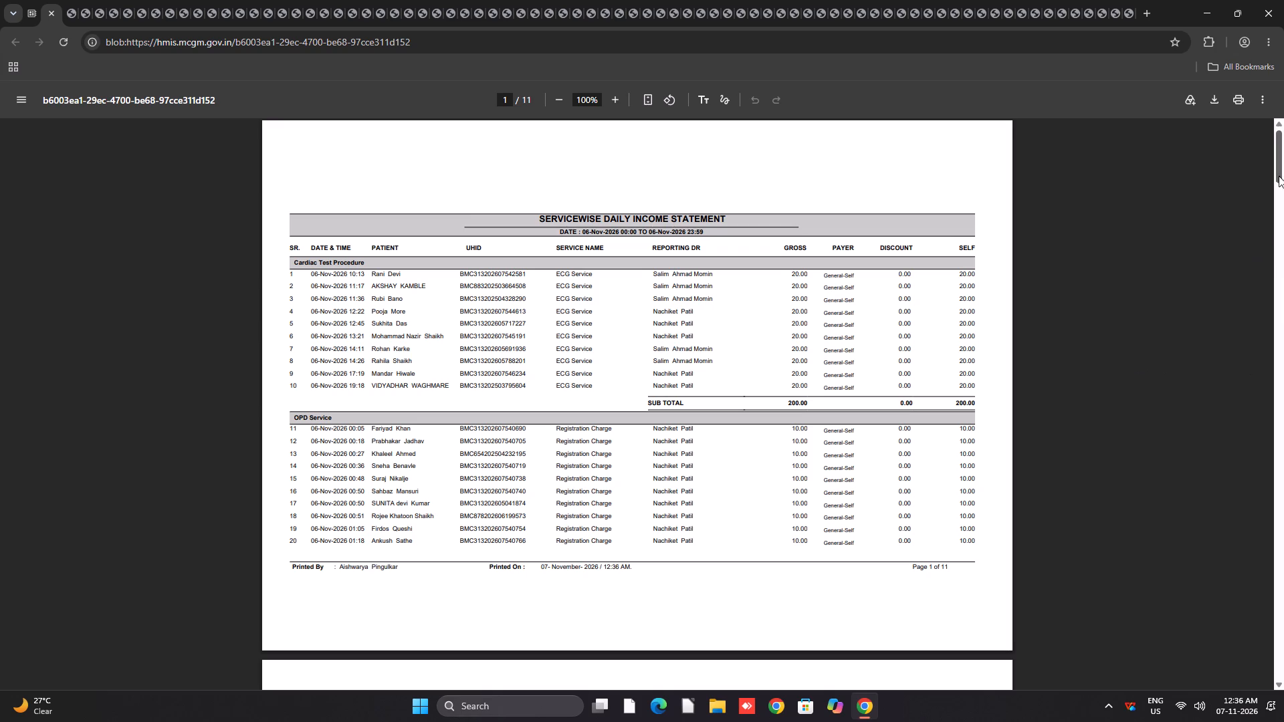
Examine the last two pages of the service-wise income statement, comparing the Radiology and X-ray entries, subtotals and payment-mode totals.
left_click_drag(1281, 172, 1283, 721)
scroll(676, 488, "up", 2)
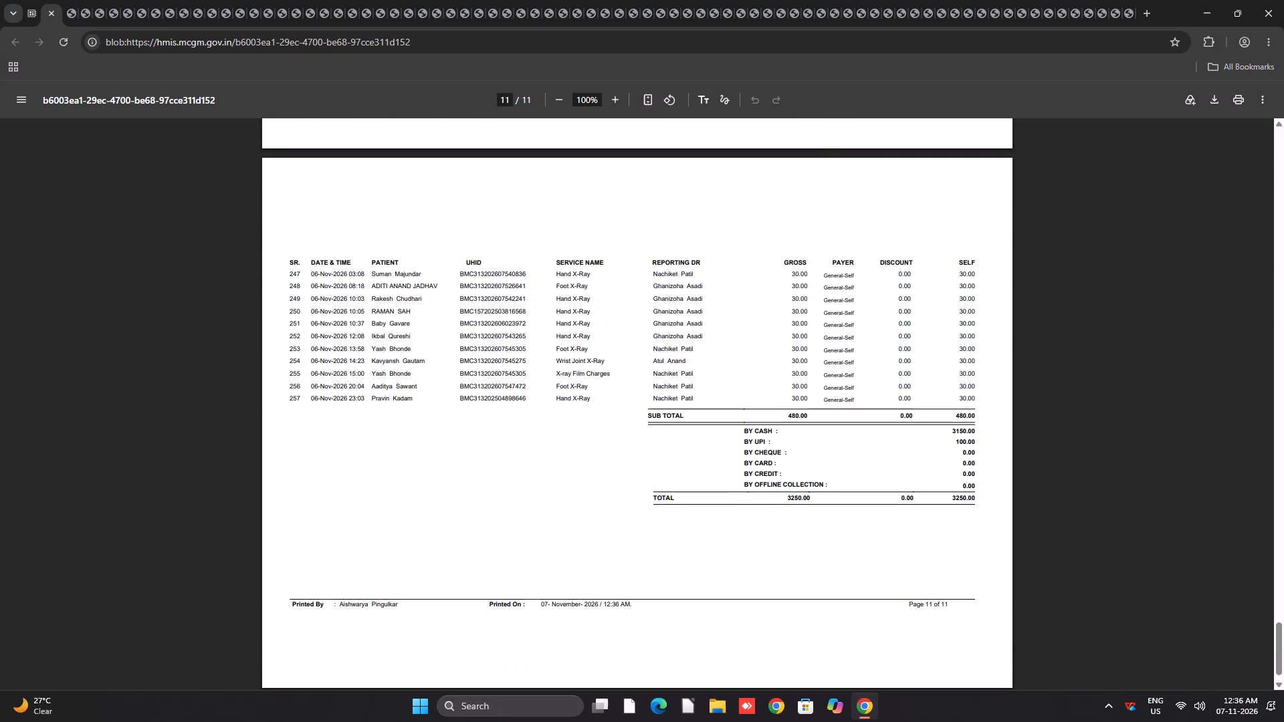
scroll(676, 488, "up", 4)
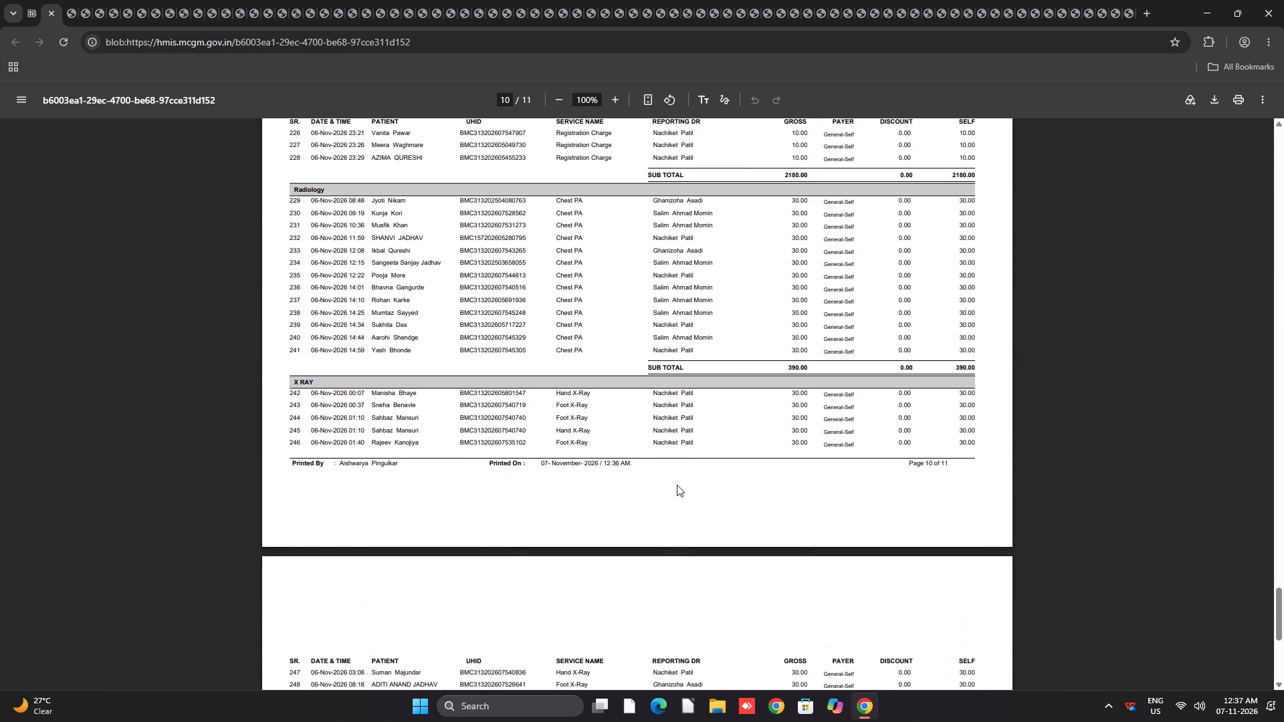
scroll(677, 485, "up", 2)
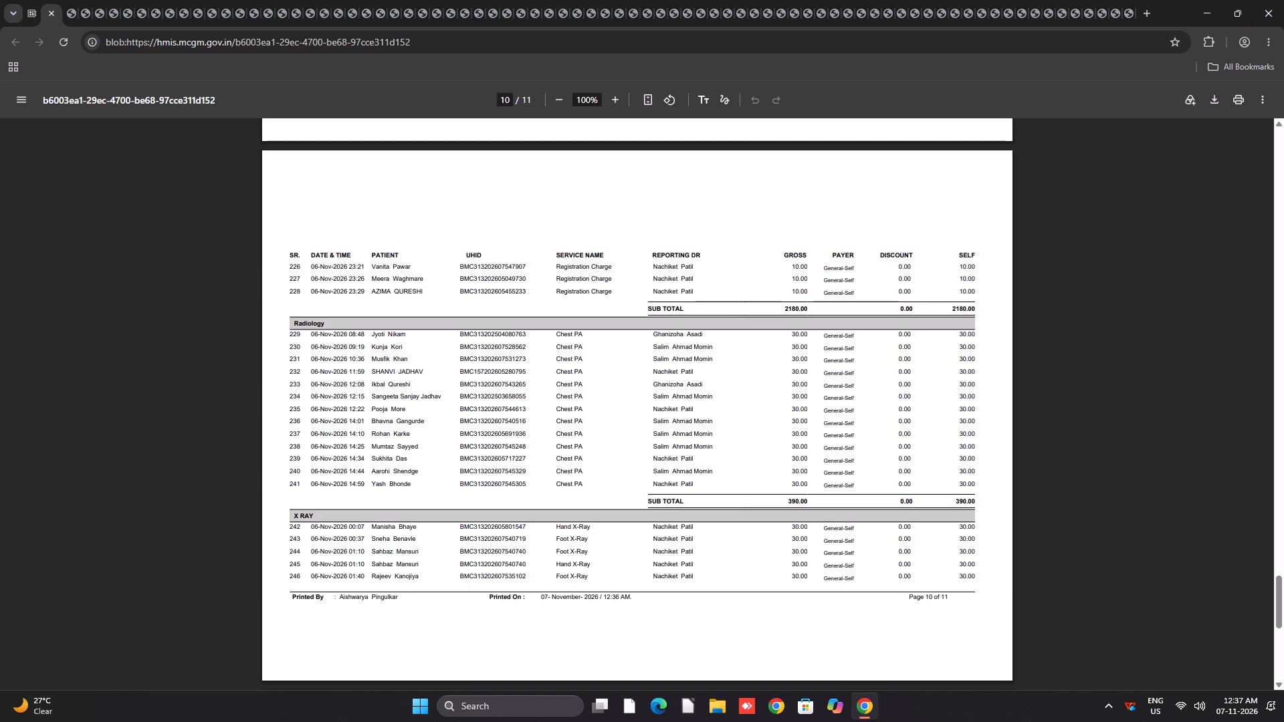
scroll(605, 388, "down", 9)
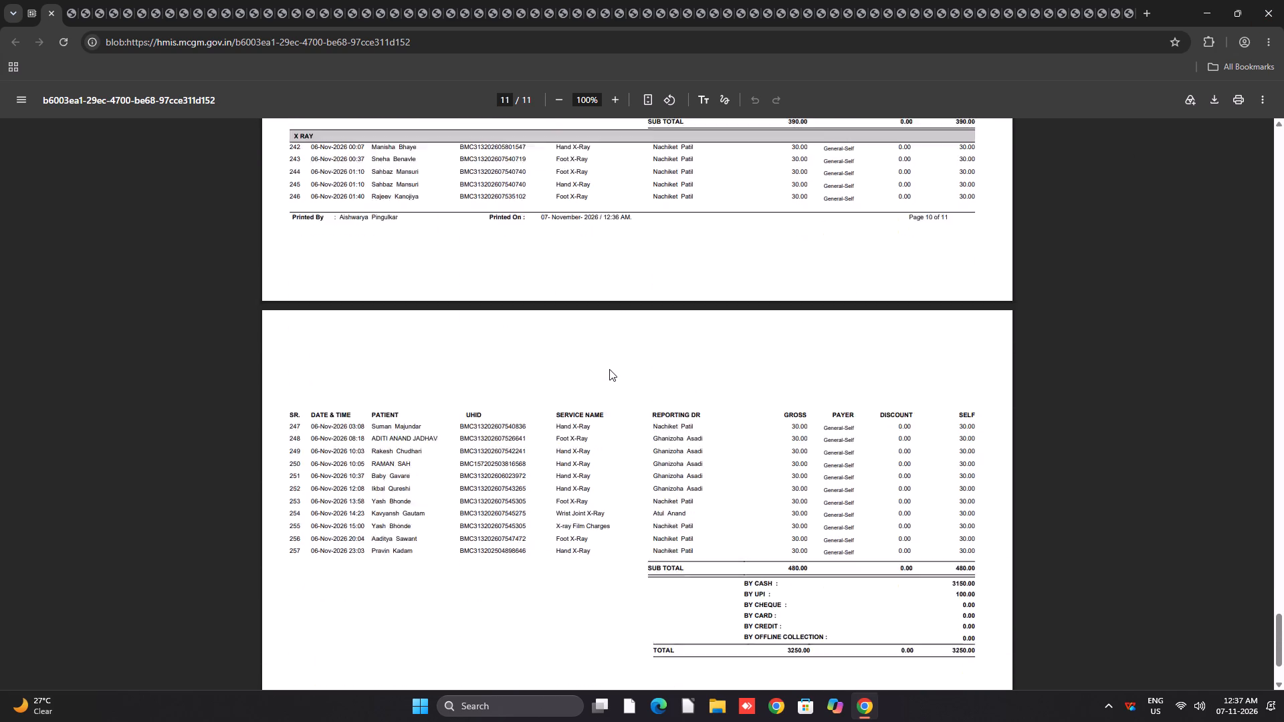
scroll(609, 369, "up", 4)
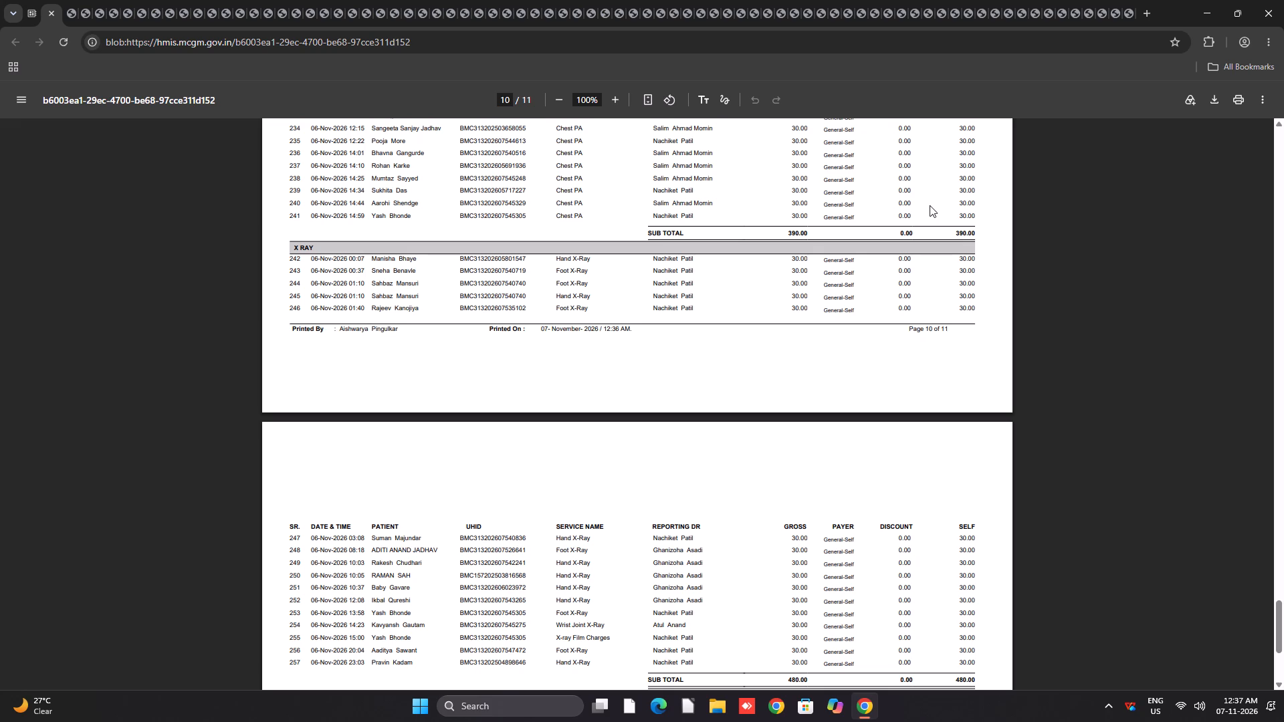
scroll(805, 164, "down", 3)
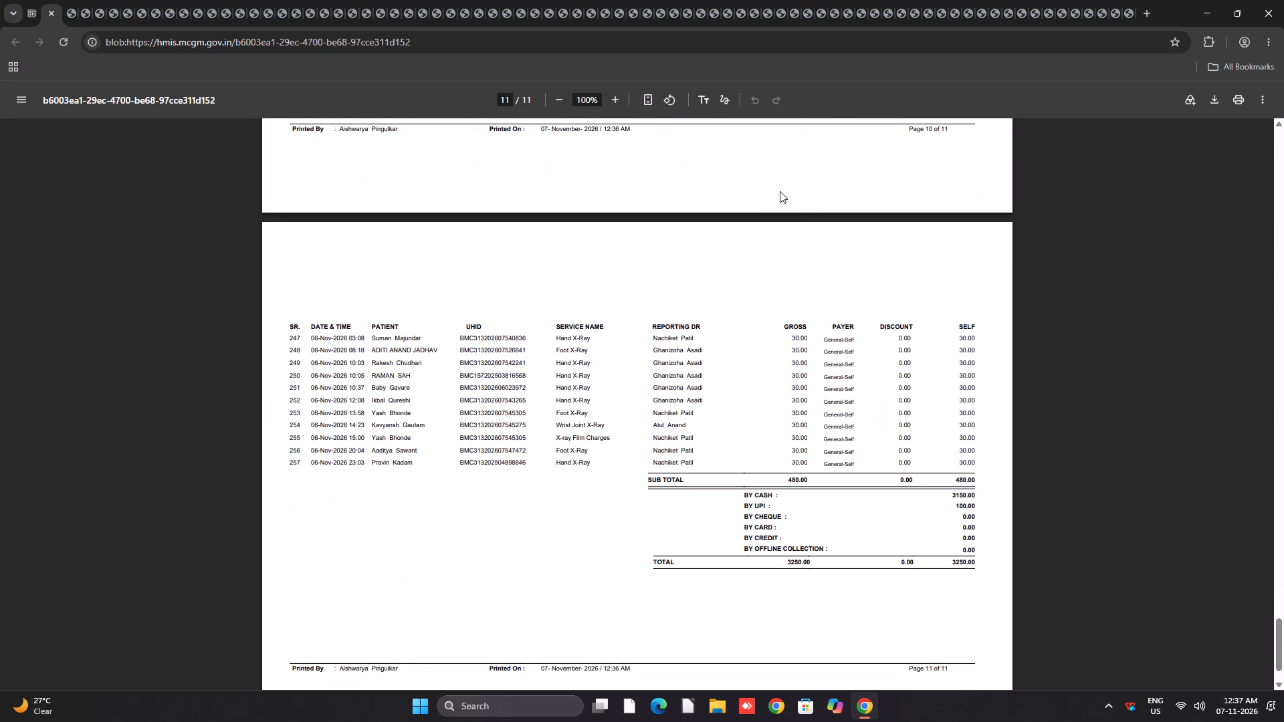
scroll(820, 253, "up", 4)
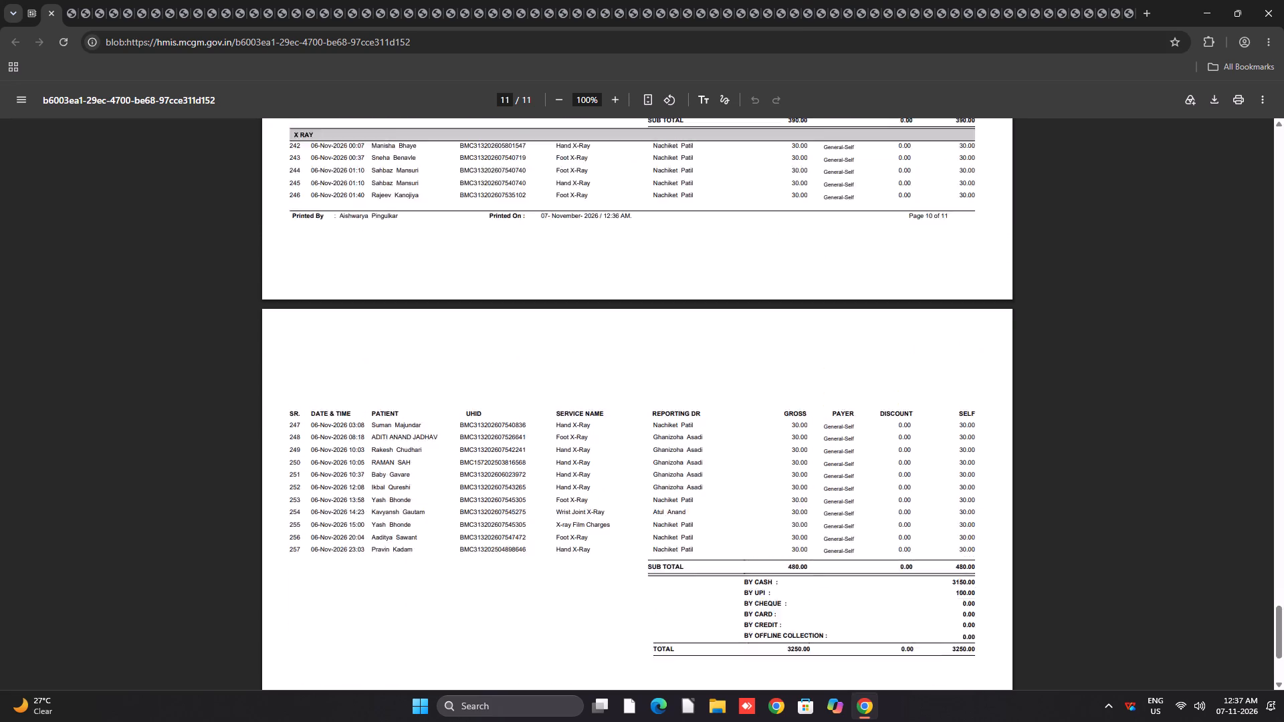
scroll(817, 241, "up", 1)
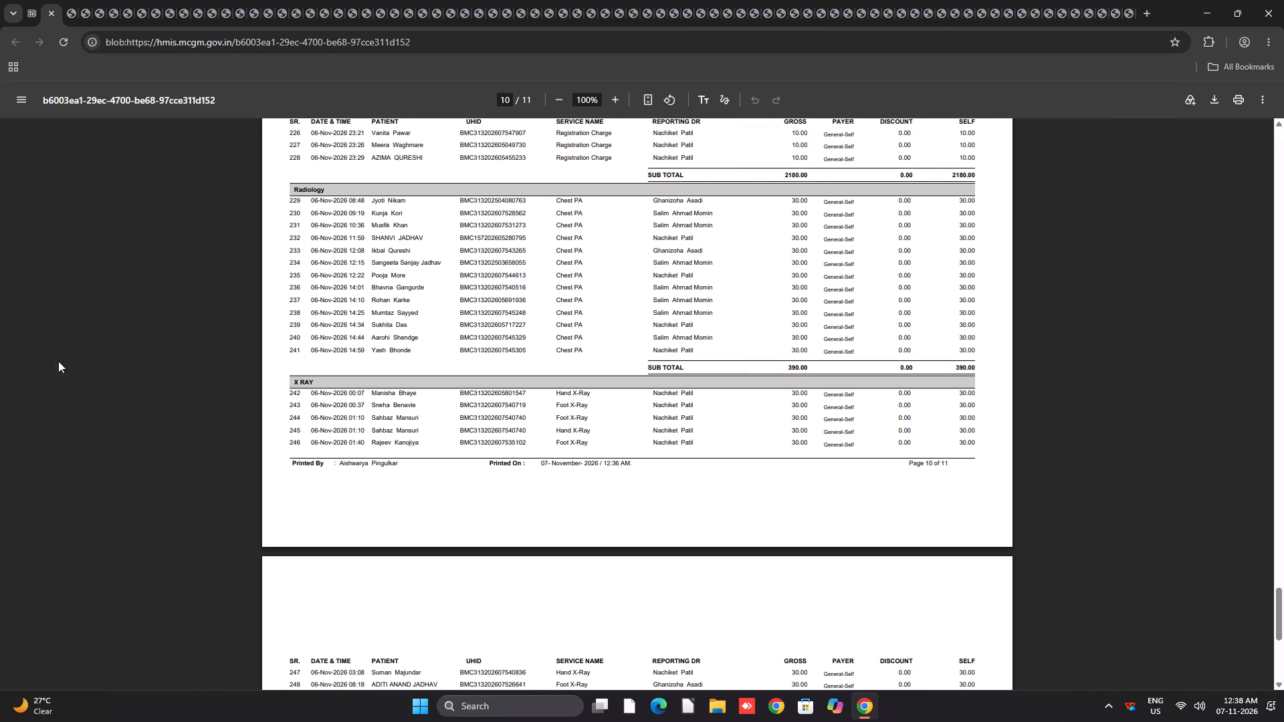
Open a single Emergency Registration for an identified patient and start a patient search by contact number.
left_click(32, 13)
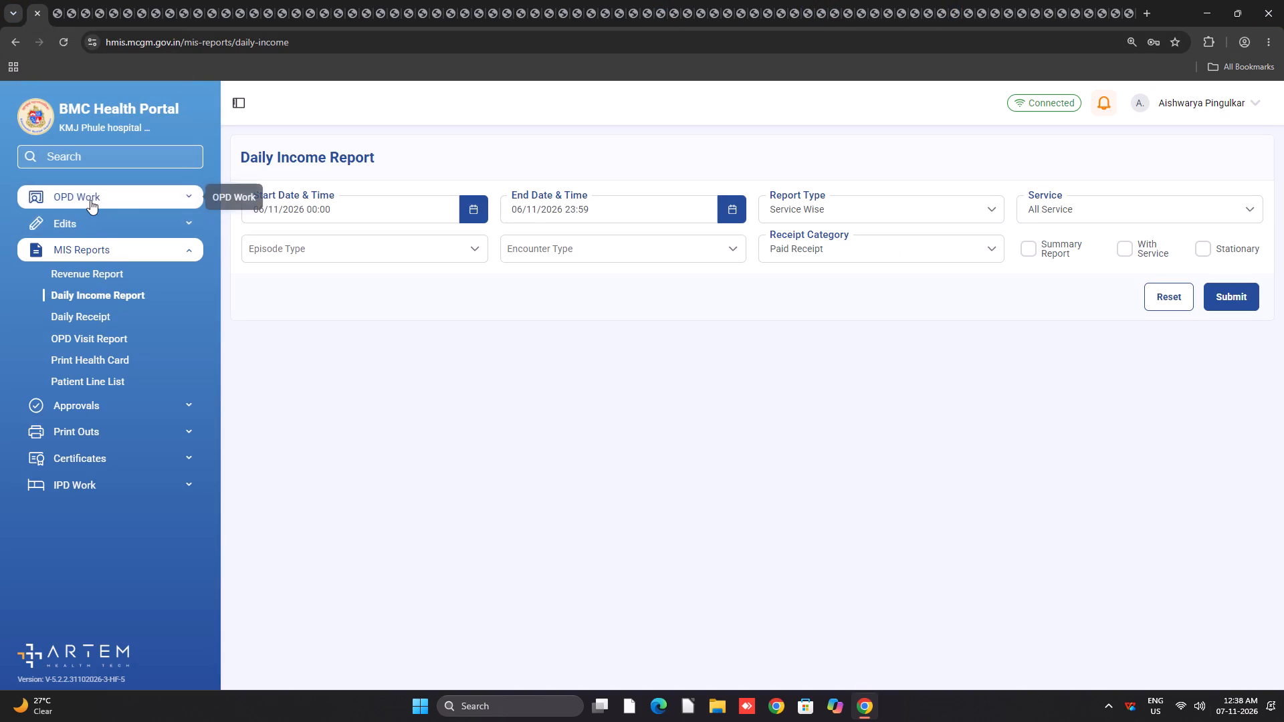
left_click(90, 199)
left_click(133, 374)
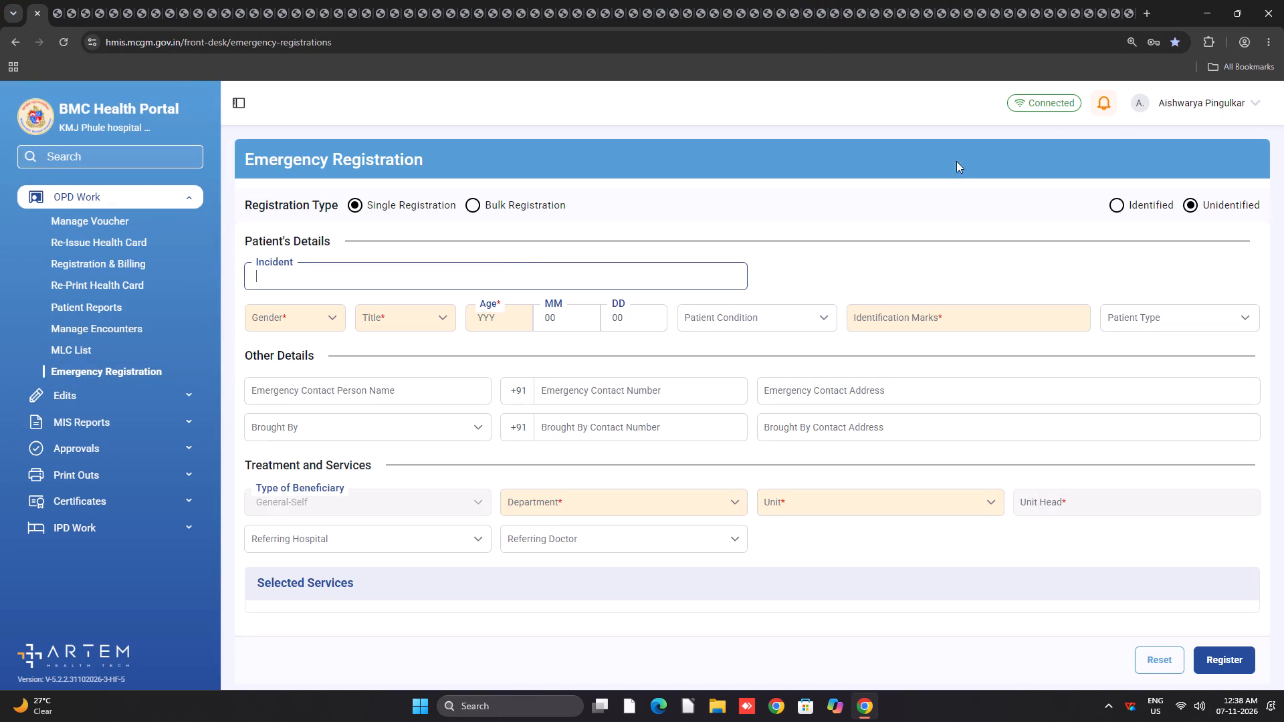
left_click(1113, 205)
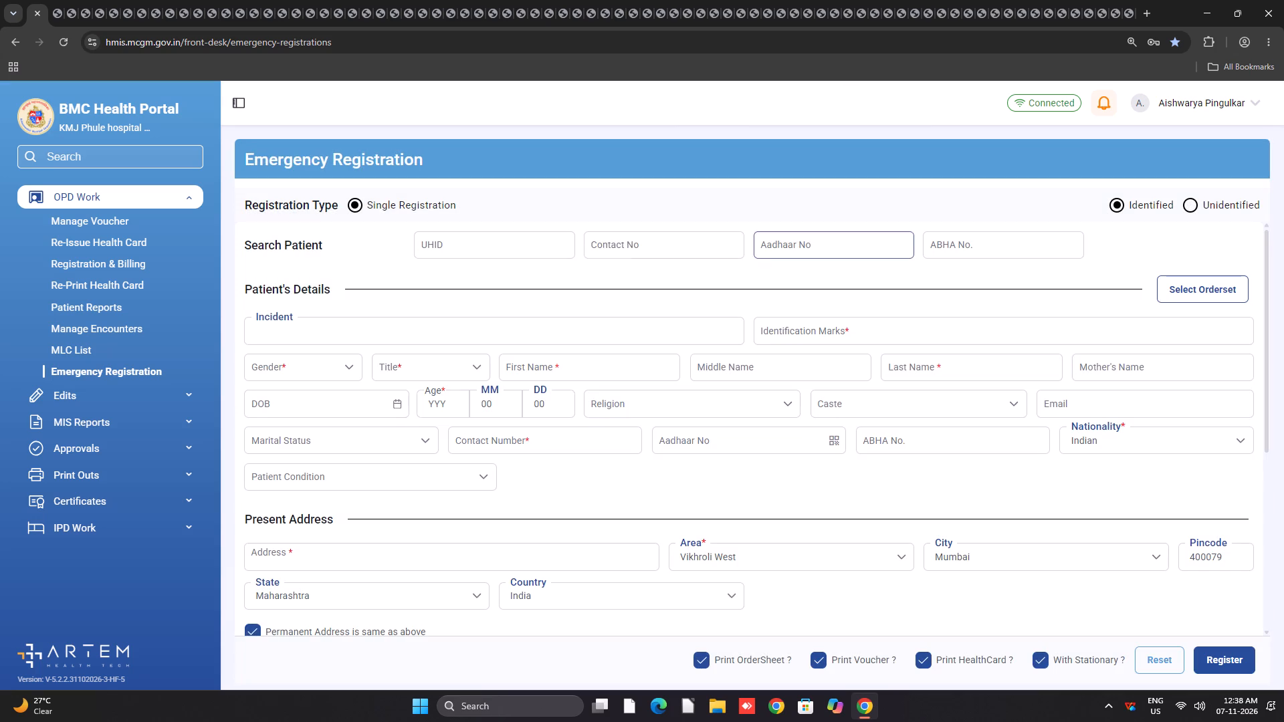
left_click(683, 251)
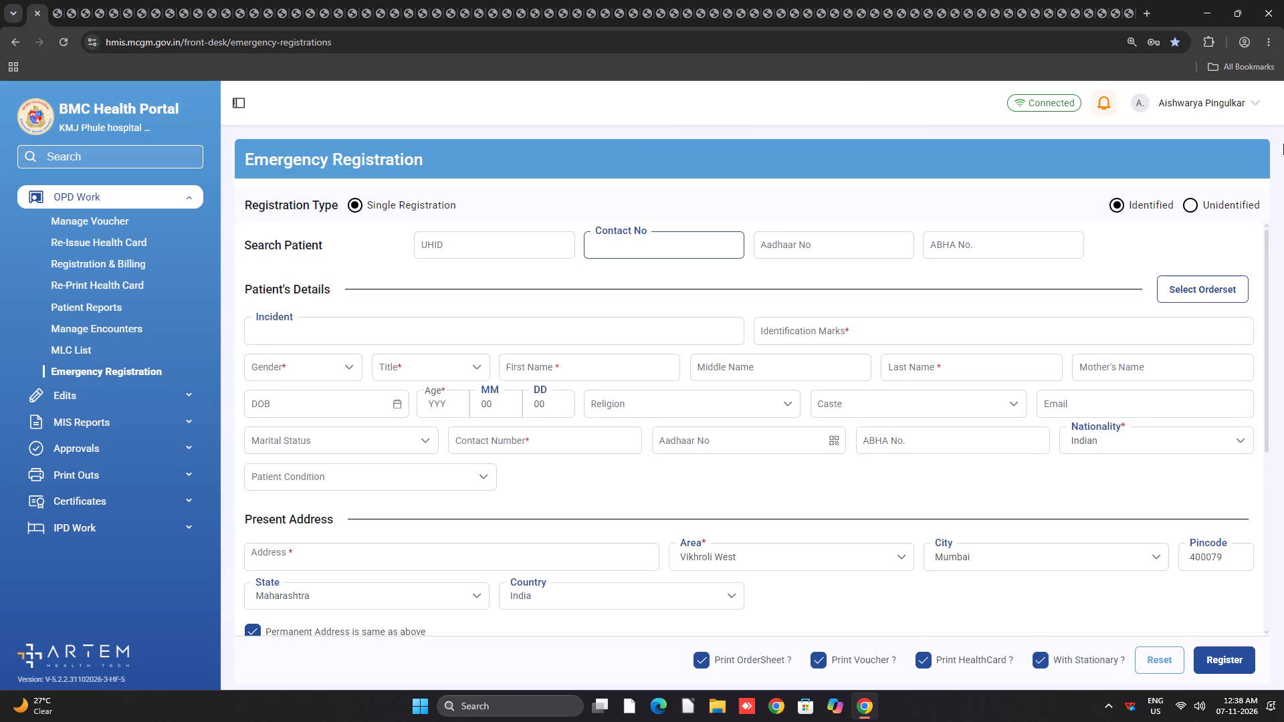